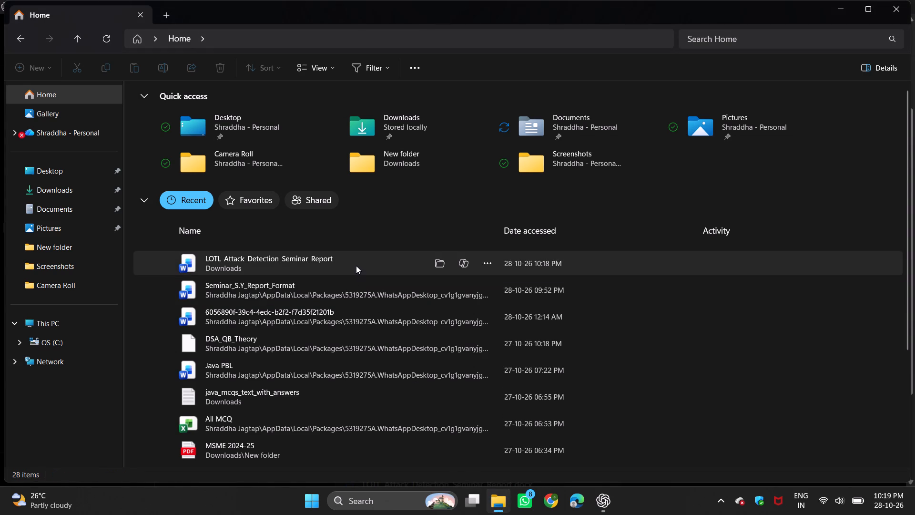
left_click(356, 266)
left_click(356, 266)
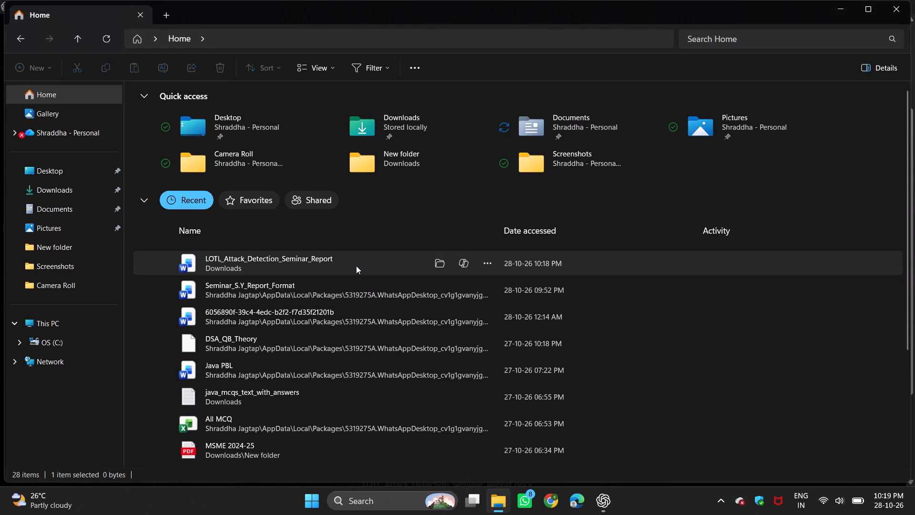
right_click(356, 266)
right_click(356, 266)
right_click(356, 266)
left_click(356, 266)
right_click(356, 266)
right_click(356, 266)
right_click(356, 266)
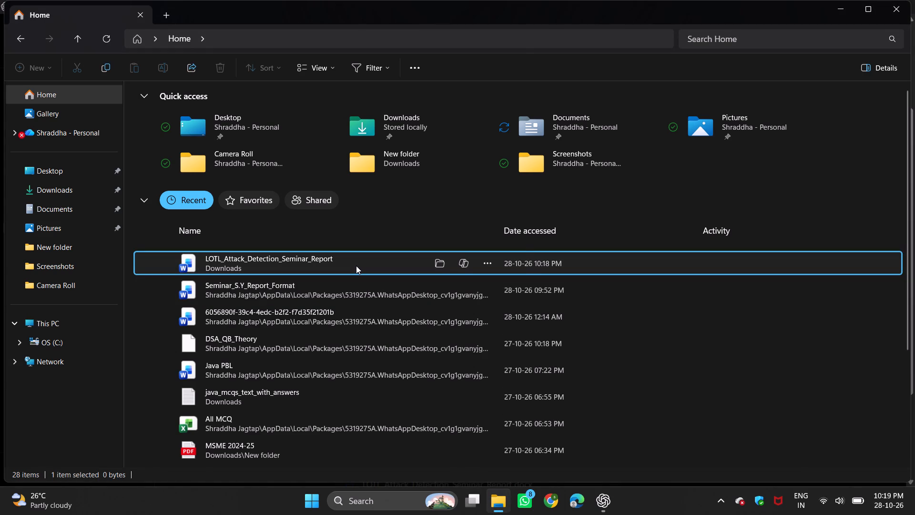
key("Return")
key("Return")
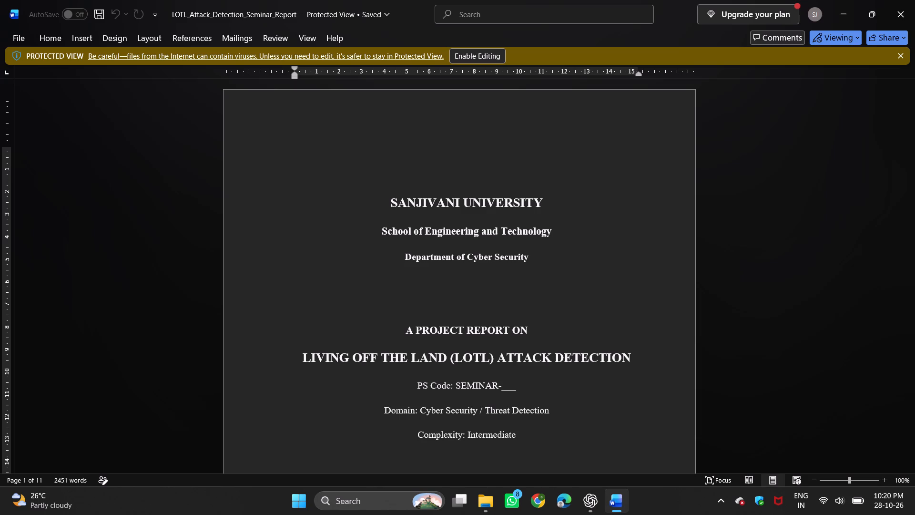
left_click(466, 63)
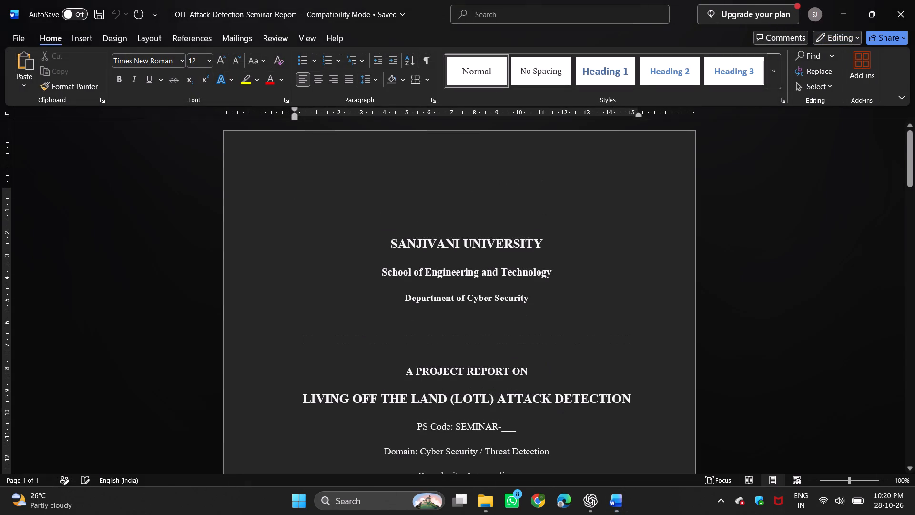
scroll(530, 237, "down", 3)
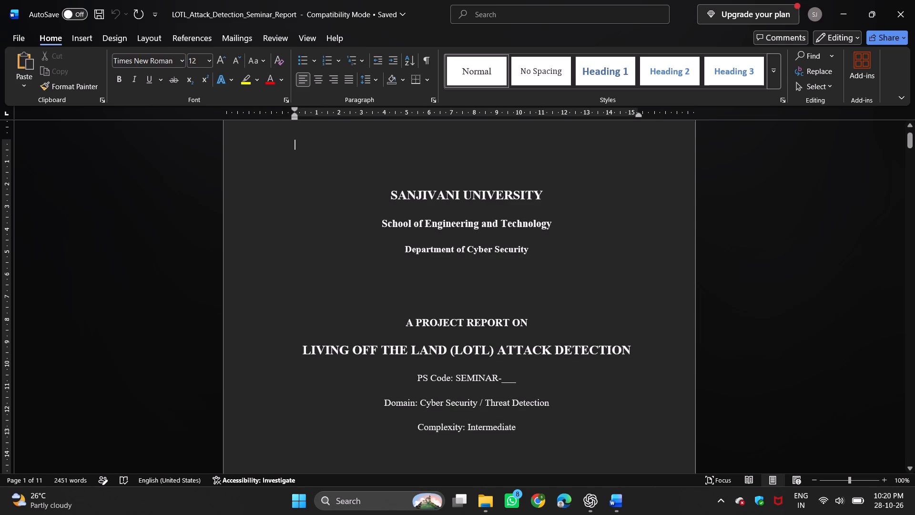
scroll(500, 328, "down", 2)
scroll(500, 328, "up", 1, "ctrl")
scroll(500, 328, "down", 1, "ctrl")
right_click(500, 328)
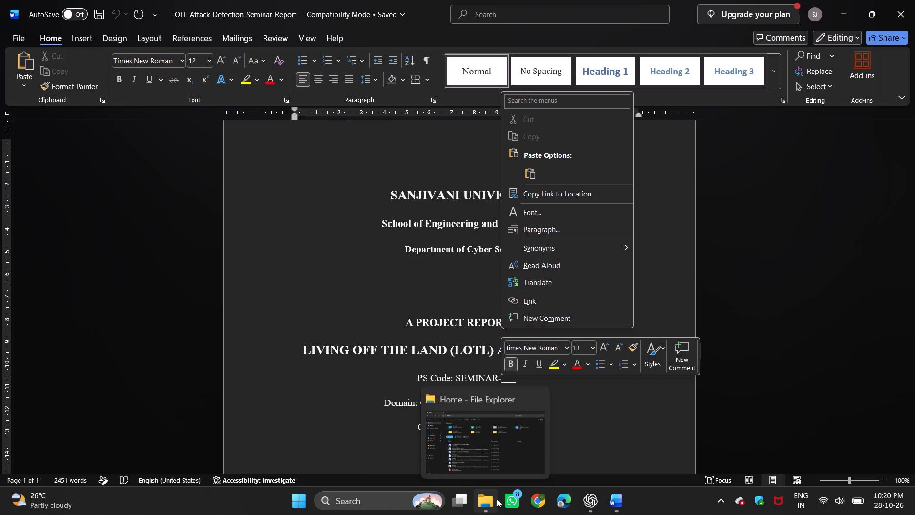
Switch to File Explorer and open the recent Seminar_S.Y_Report_Format document in Word.
left_click(518, 423)
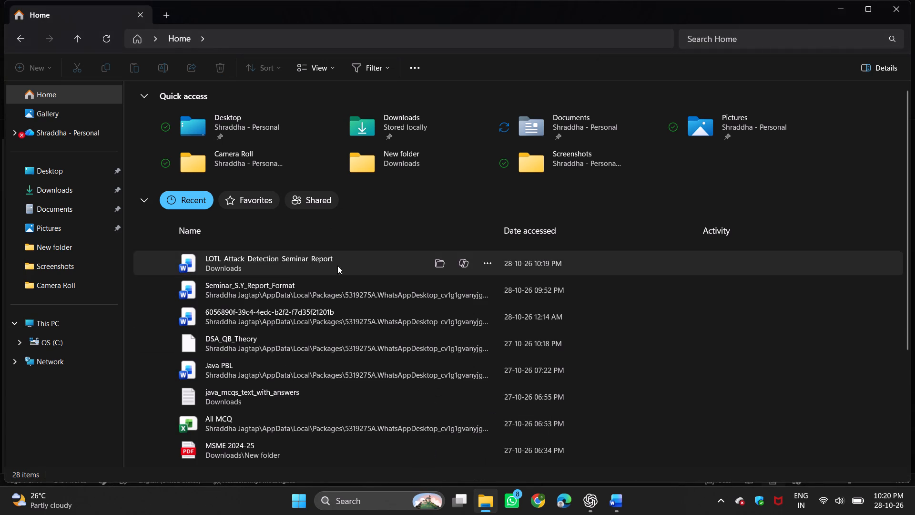
double_click(339, 294)
right_click(339, 294)
right_click(339, 294)
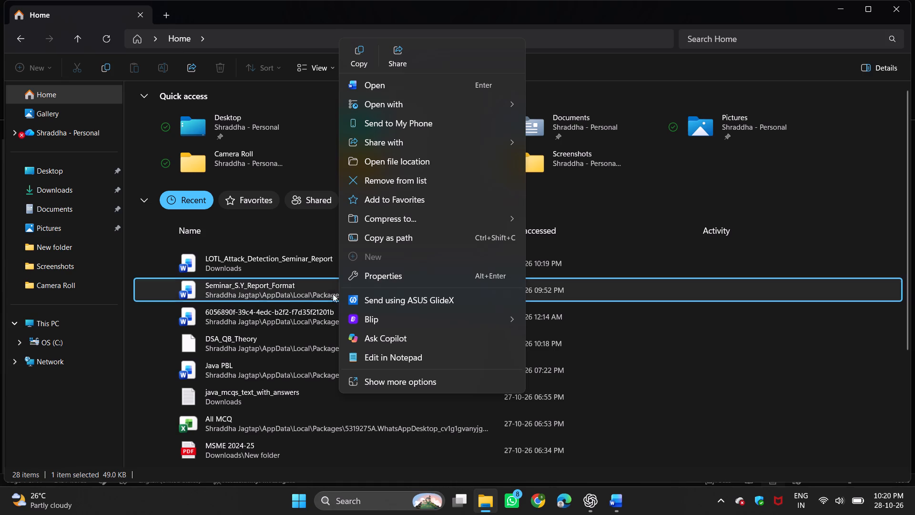
left_click(315, 296)
left_click(315, 296)
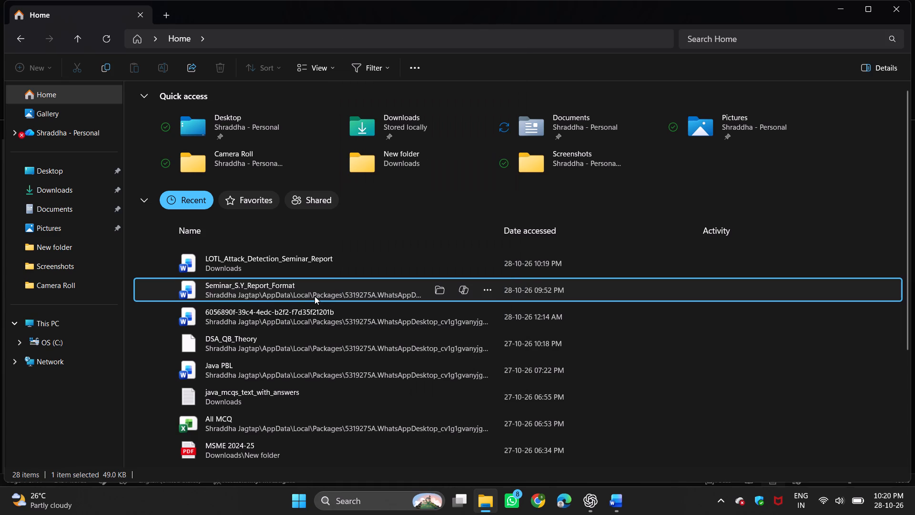
key("Return")
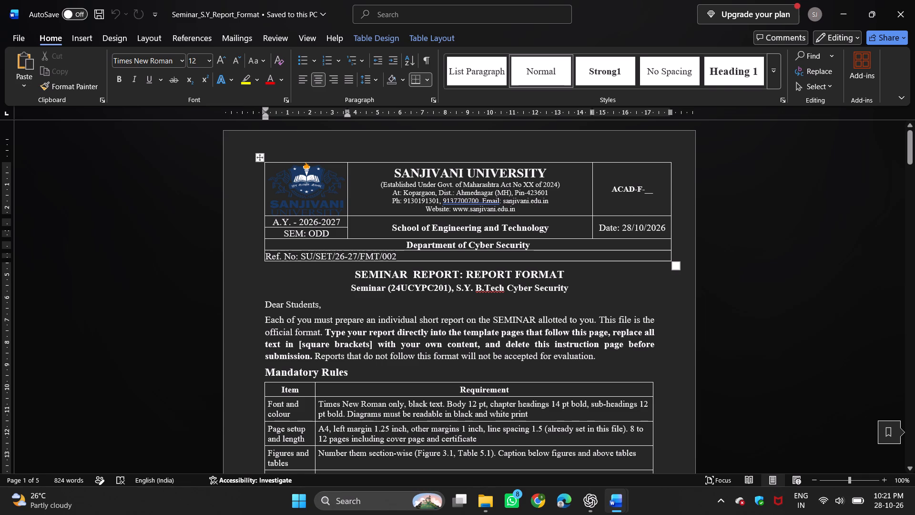
Examine the report format's mandatory rules, evaluation criteria, cover page template and certificate page.
scroll(315, 296, "down", 2)
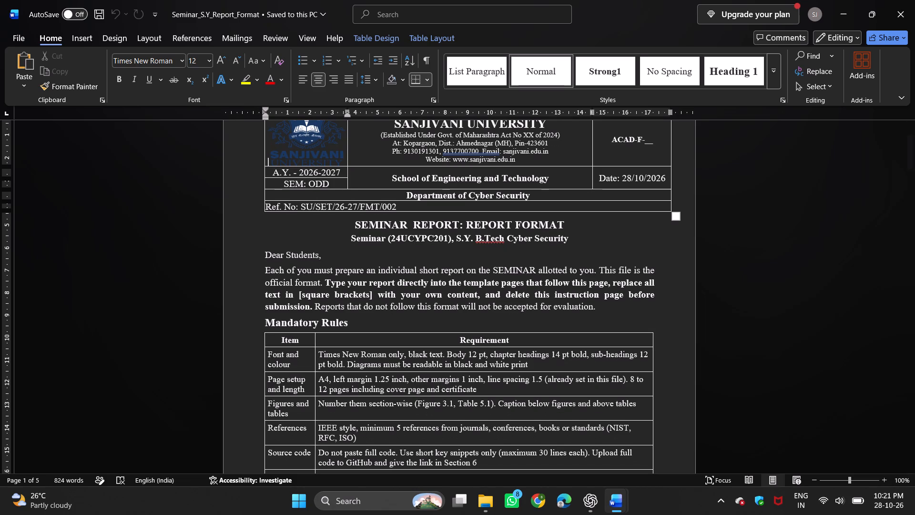
left_click(468, 301)
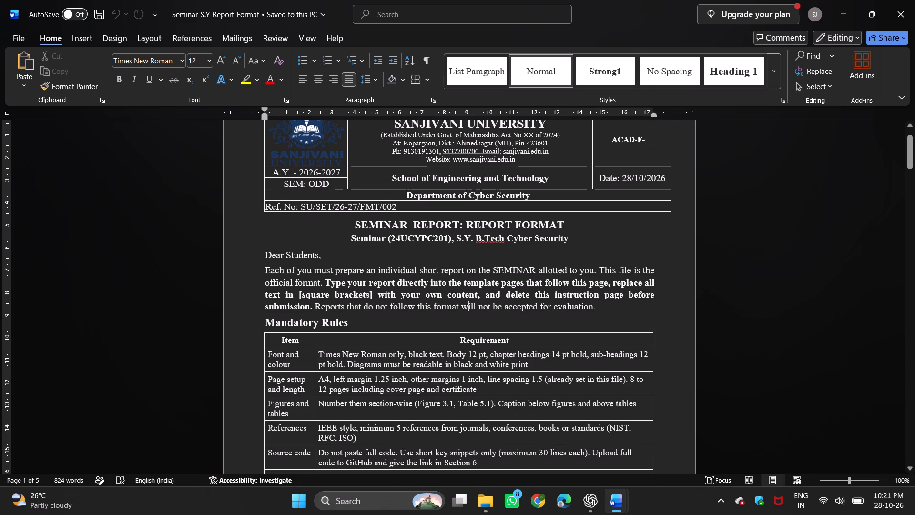
scroll(478, 255, "down", 2)
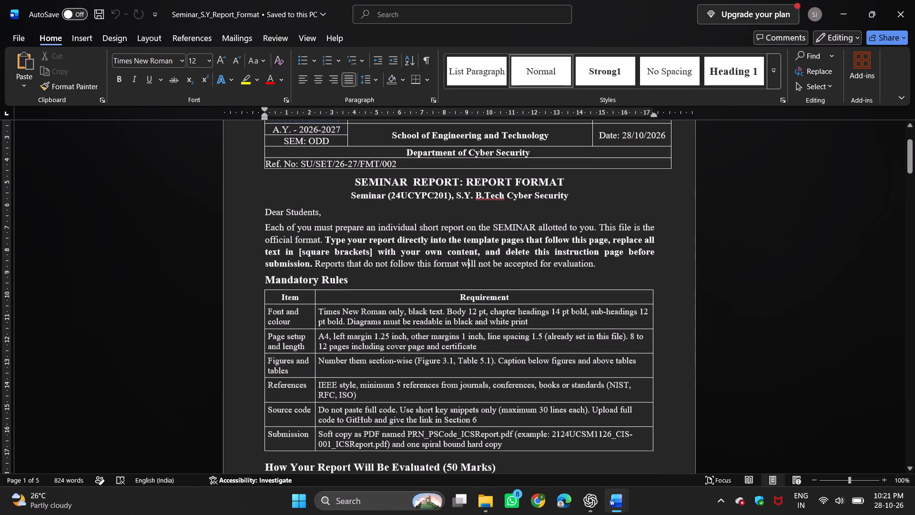
scroll(478, 255, "down", 4)
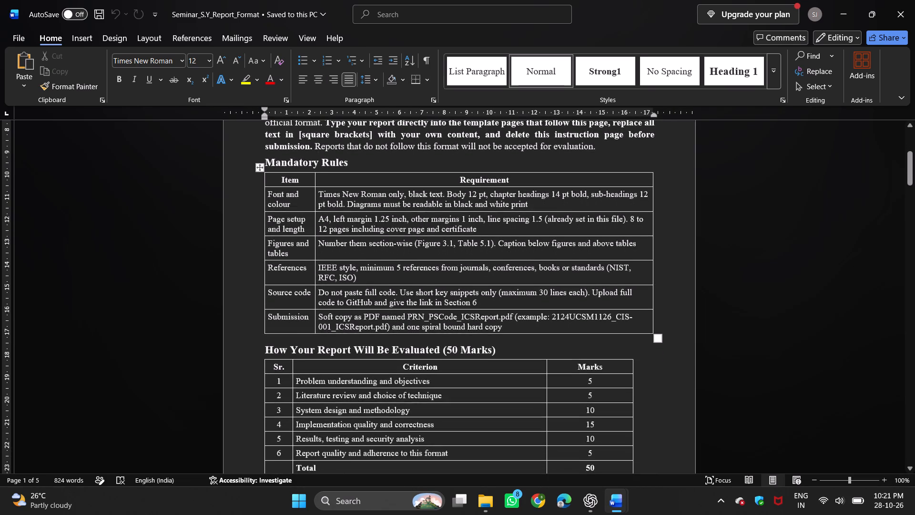
scroll(478, 255, "down", 5)
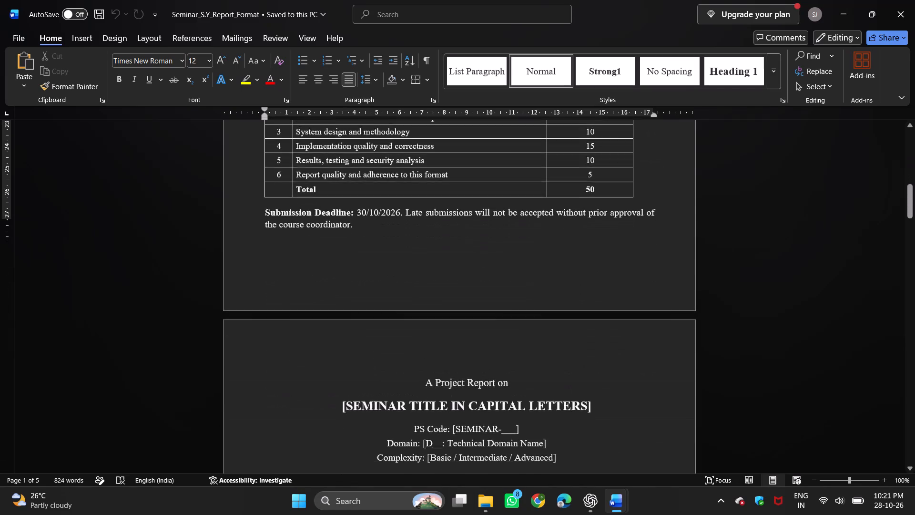
scroll(478, 255, "down", 1)
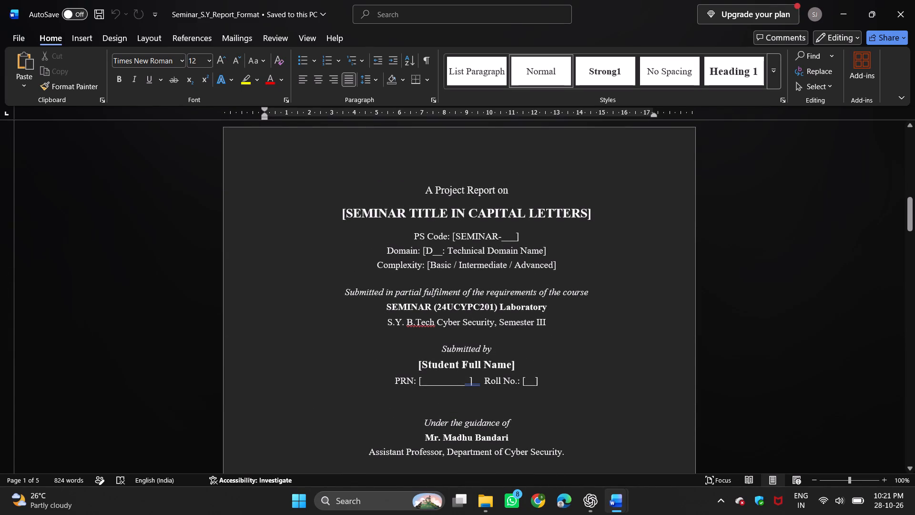
scroll(480, 216, "down", 7)
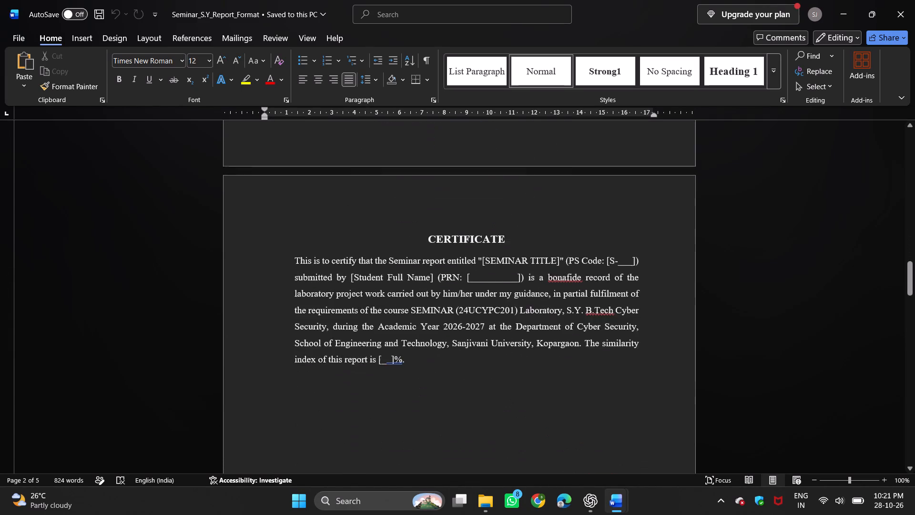
Copy the Sanjivani University logo from the format's cover page and paste it above the university name on the LOTL report's cover.
scroll(480, 216, "up", 5)
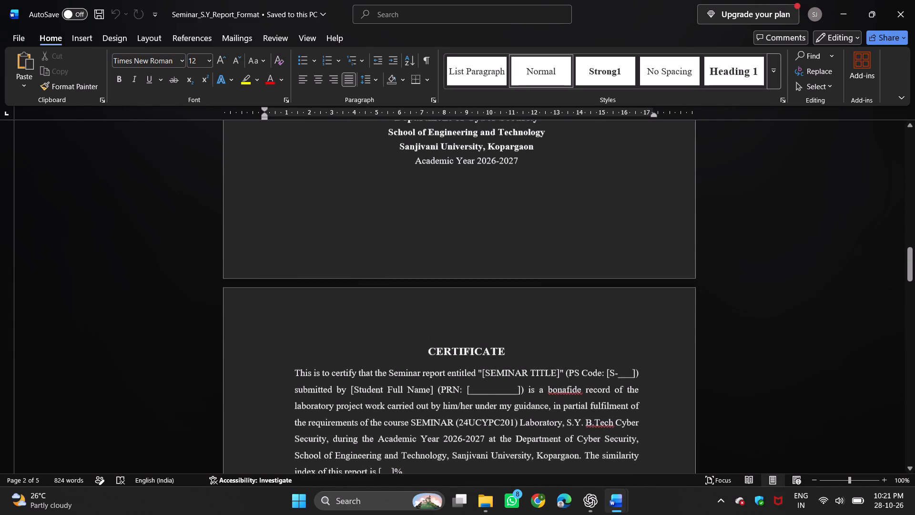
scroll(480, 216, "up", 3)
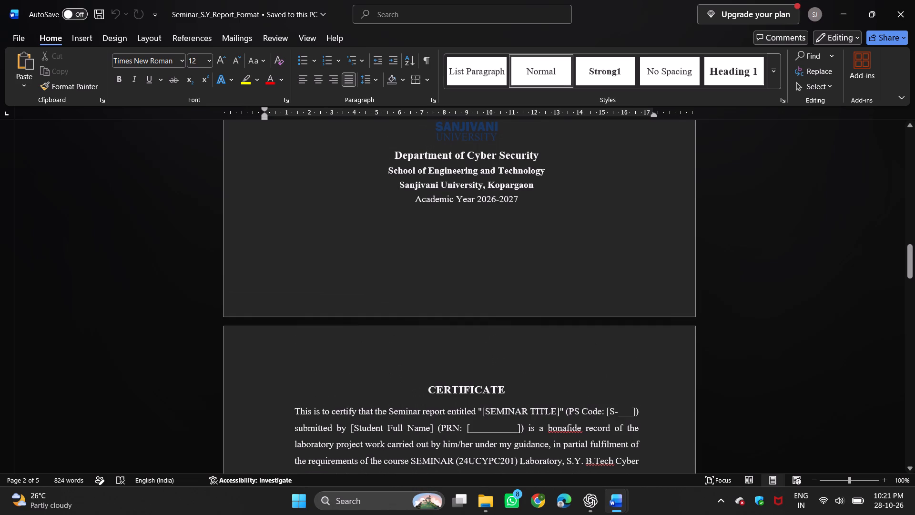
scroll(480, 178, "up", 1)
left_click(480, 178)
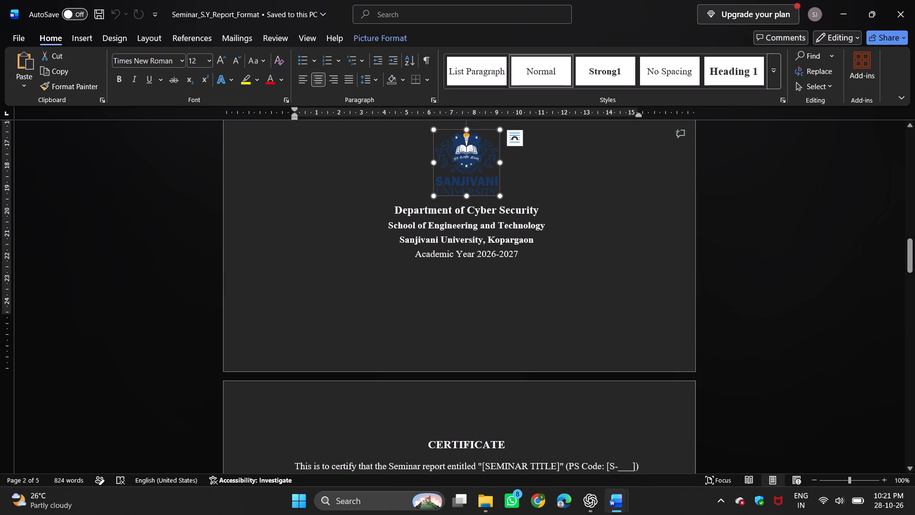
key("ctrl+c")
key("alt+Tab")
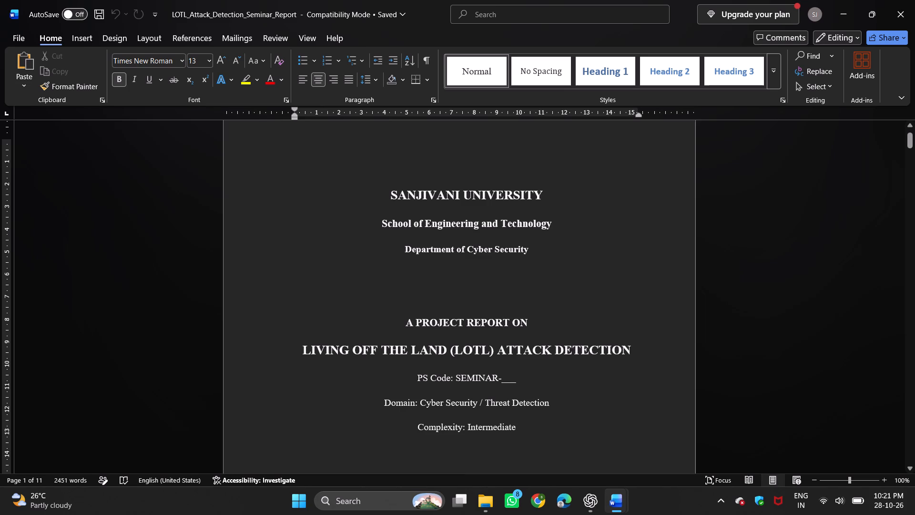
left_click(477, 161)
left_click(477, 161)
key("ctrl+v")
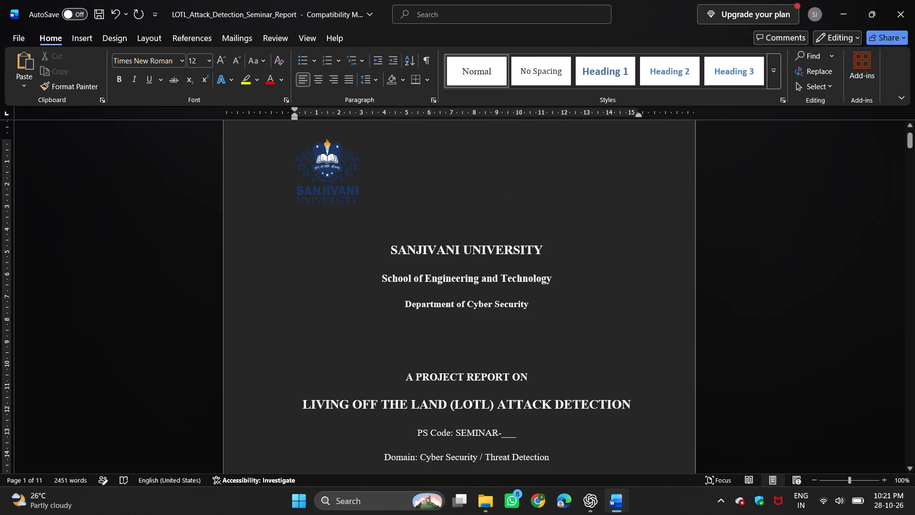
Look through the LOTL report's body sections, test case table and guidance details, ending back at the cover page.
scroll(457, 281, "down", 20)
scroll(457, 281, "down", 4)
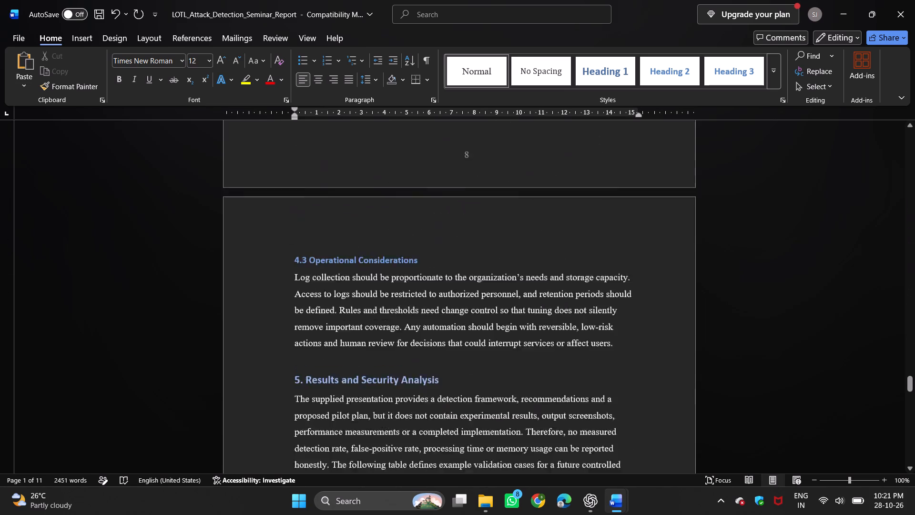
scroll(457, 281, "down", 7)
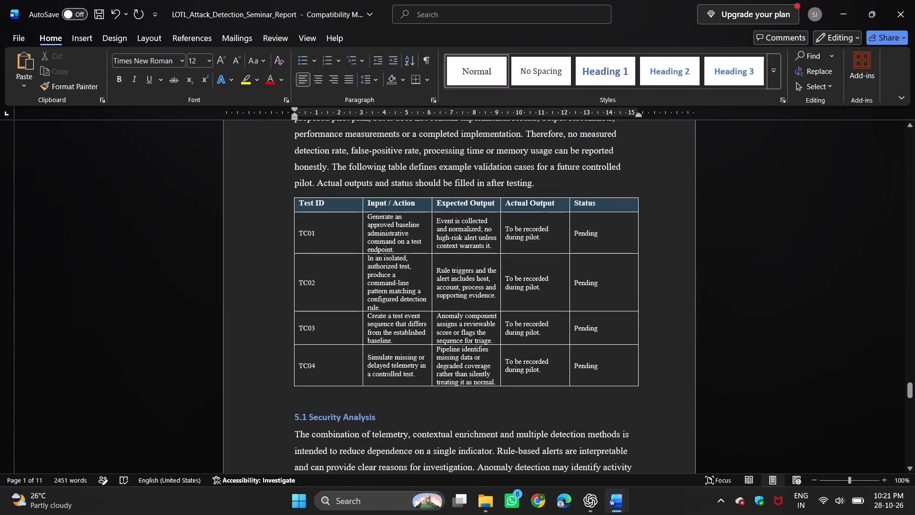
scroll(457, 281, "up", 19)
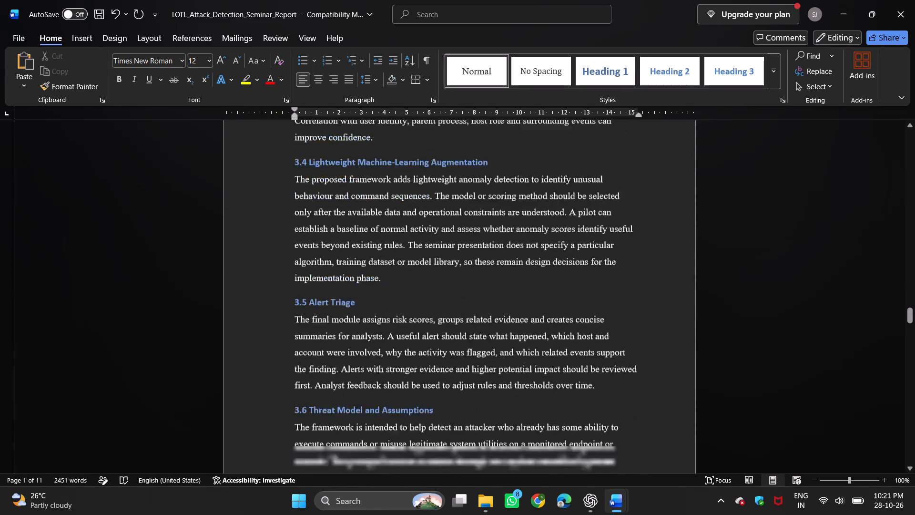
scroll(457, 281, "up", 15)
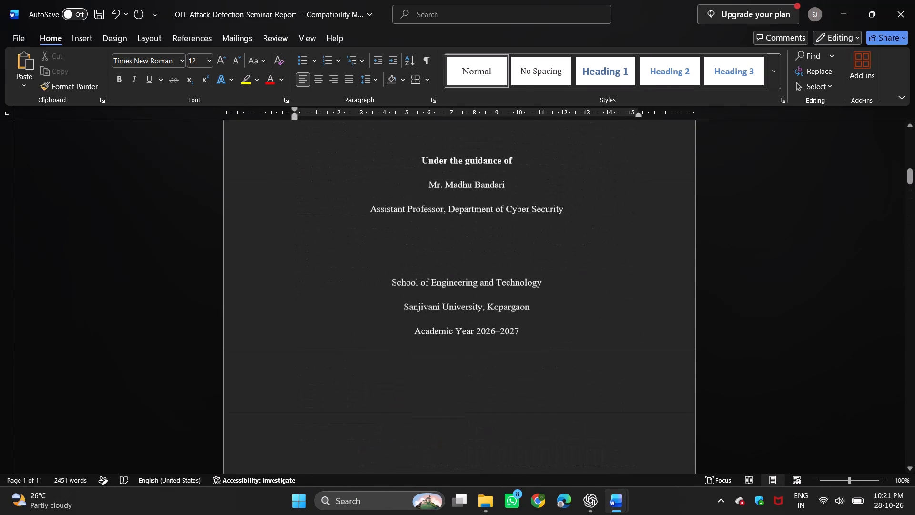
scroll(457, 281, "up", 14)
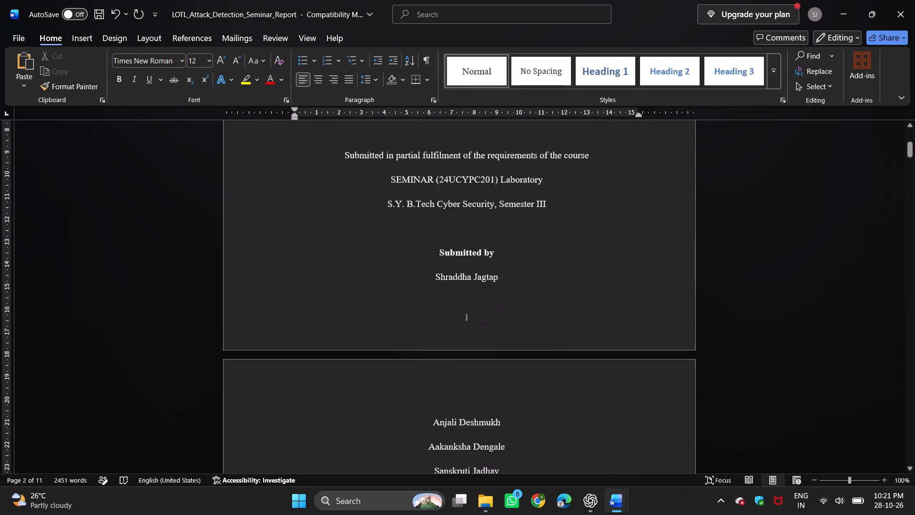
scroll(457, 281, "up", 12)
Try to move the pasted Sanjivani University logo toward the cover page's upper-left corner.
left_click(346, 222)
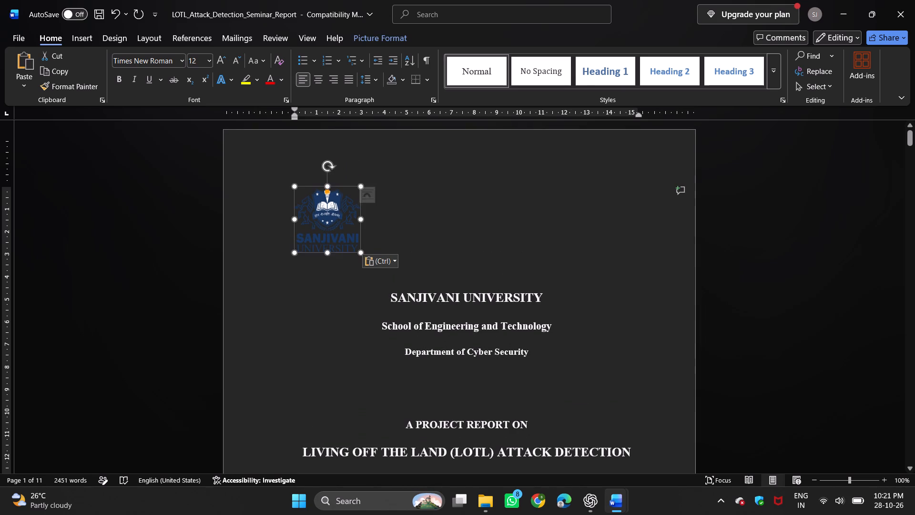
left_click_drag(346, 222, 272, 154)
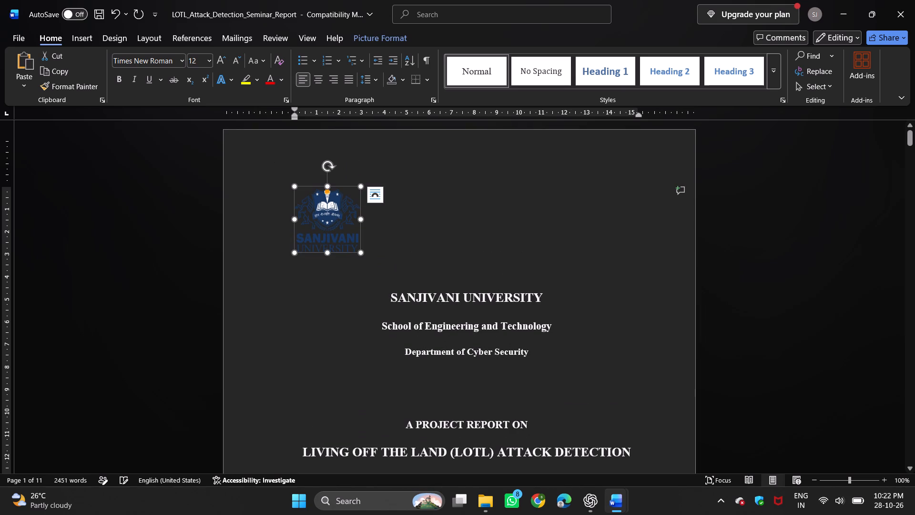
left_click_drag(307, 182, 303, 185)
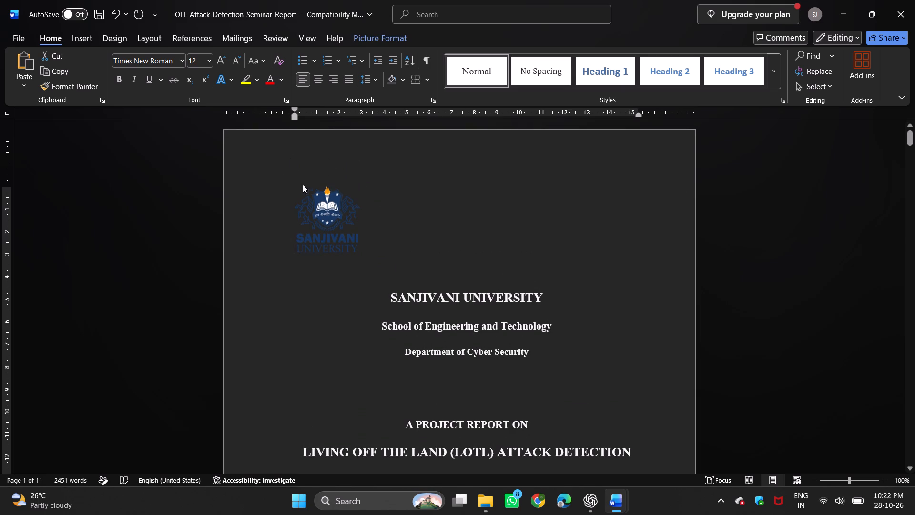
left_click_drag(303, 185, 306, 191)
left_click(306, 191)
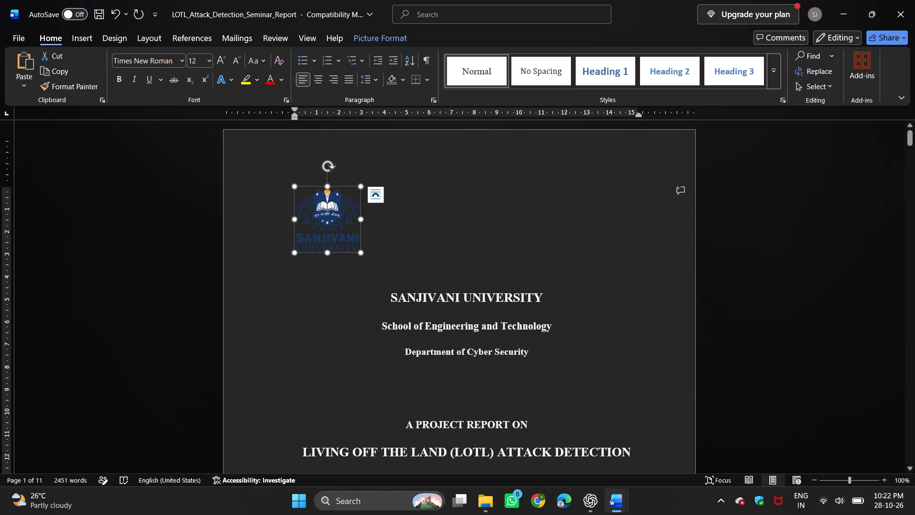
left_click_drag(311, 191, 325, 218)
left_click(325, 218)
Shrink the cover page's Sanjivani University logo proportionally to about 2 cm wide.
left_click_drag(361, 252, 363, 244)
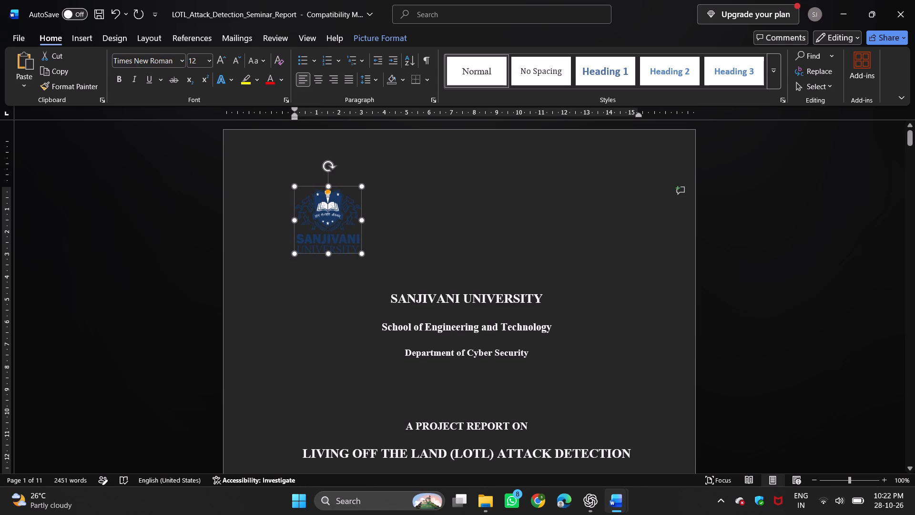
left_click_drag(363, 244, 342, 214)
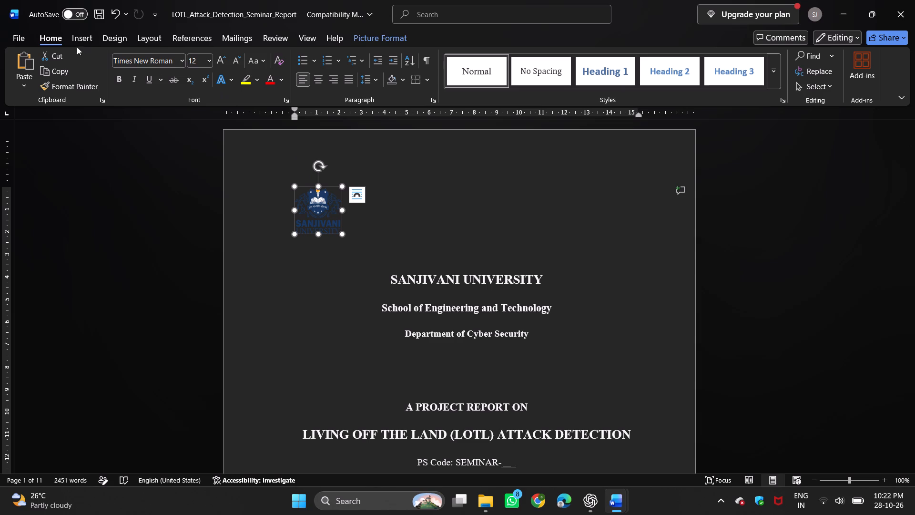
Open the report's page header for editing and paste the Sanjivani University logo into it.
left_click(85, 37)
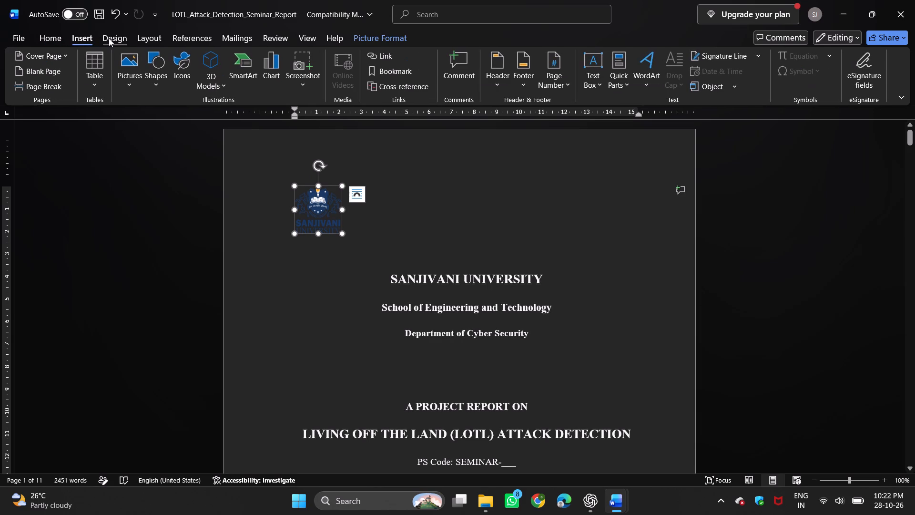
left_click(514, 68)
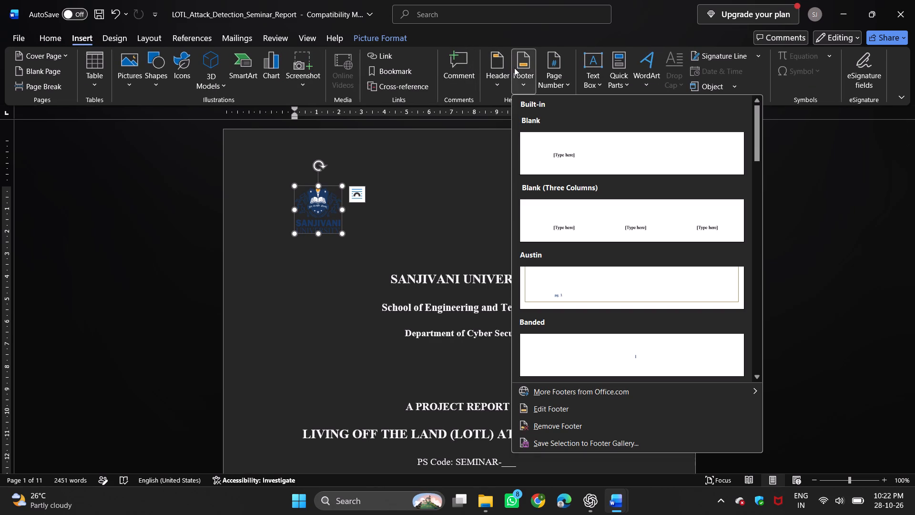
left_click(498, 65)
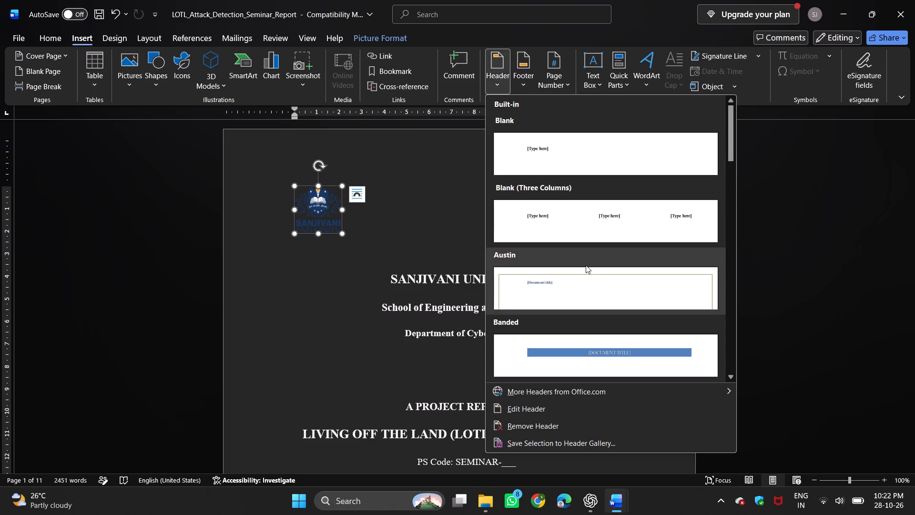
left_click(554, 417)
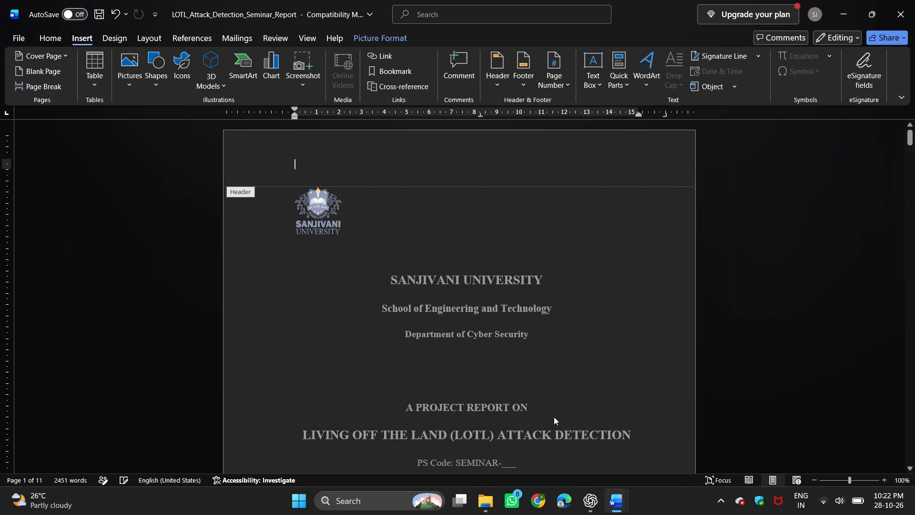
left_click(311, 176)
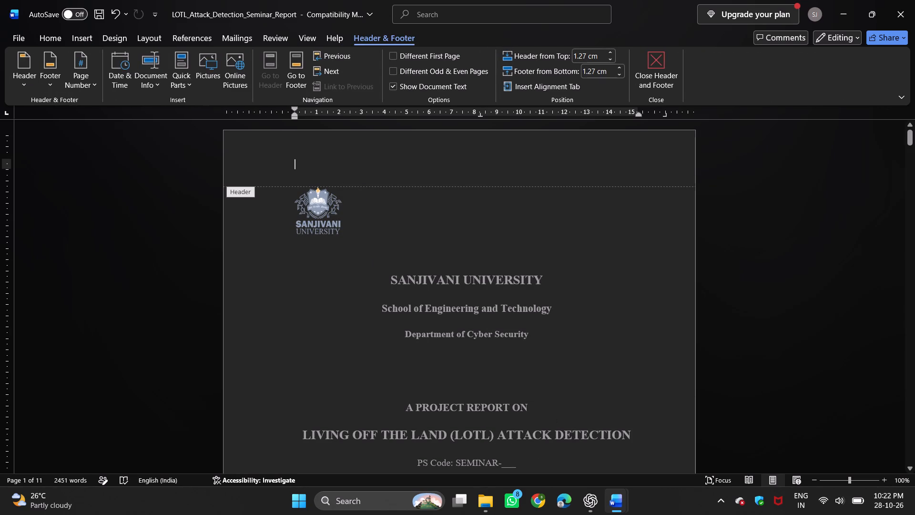
key("ctrl+v")
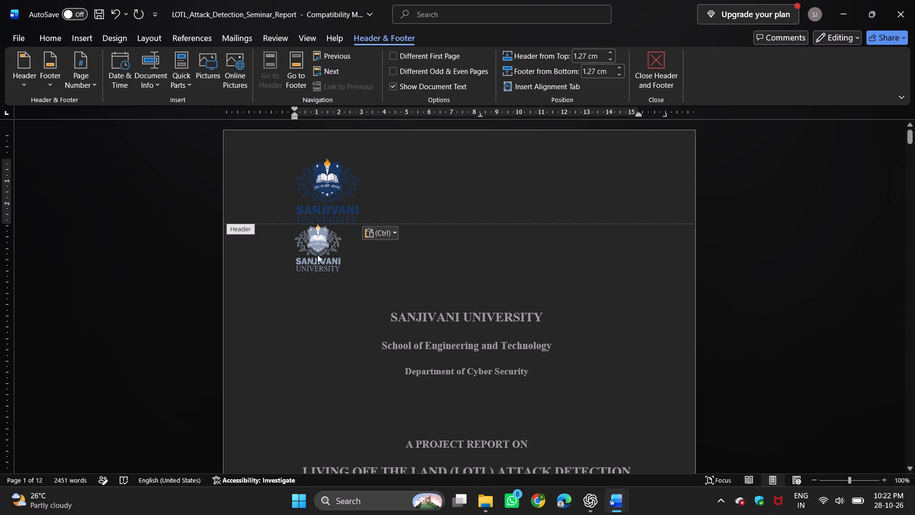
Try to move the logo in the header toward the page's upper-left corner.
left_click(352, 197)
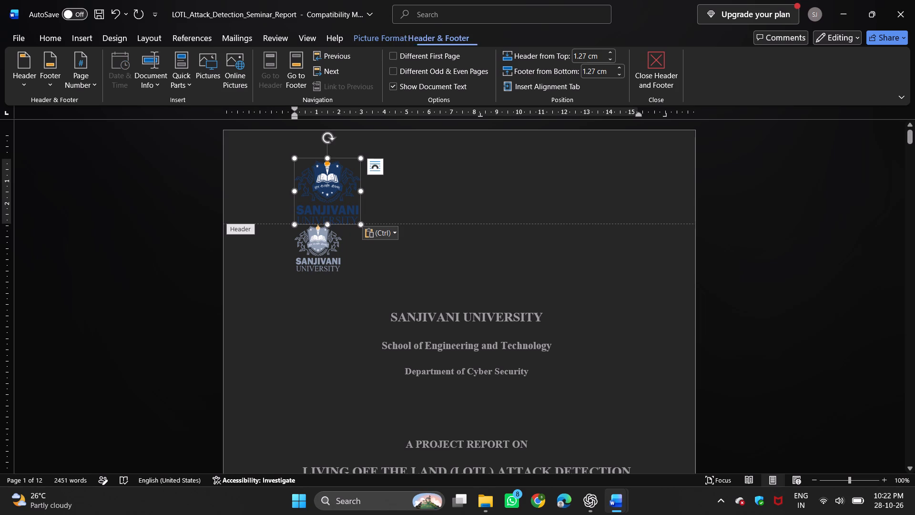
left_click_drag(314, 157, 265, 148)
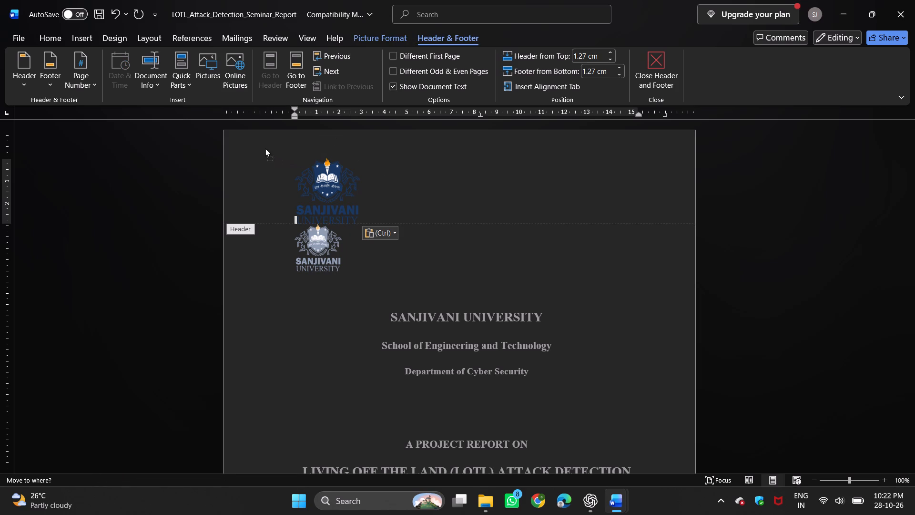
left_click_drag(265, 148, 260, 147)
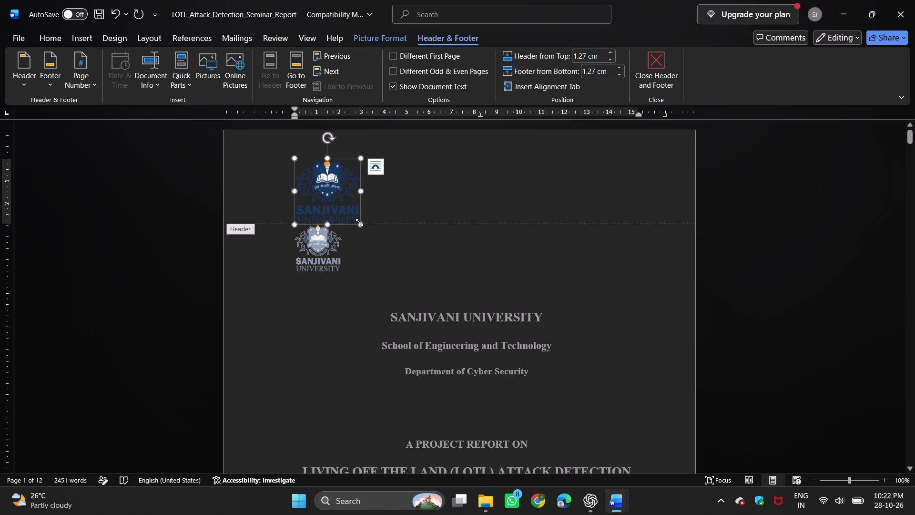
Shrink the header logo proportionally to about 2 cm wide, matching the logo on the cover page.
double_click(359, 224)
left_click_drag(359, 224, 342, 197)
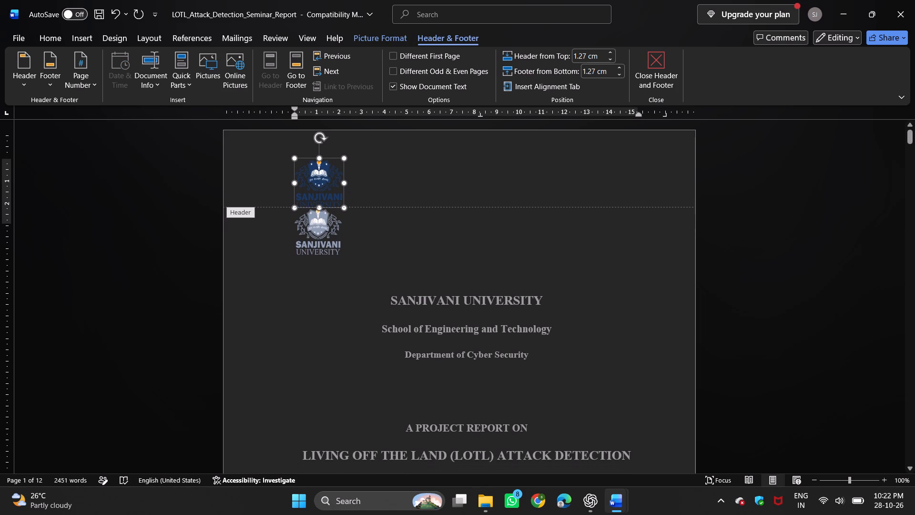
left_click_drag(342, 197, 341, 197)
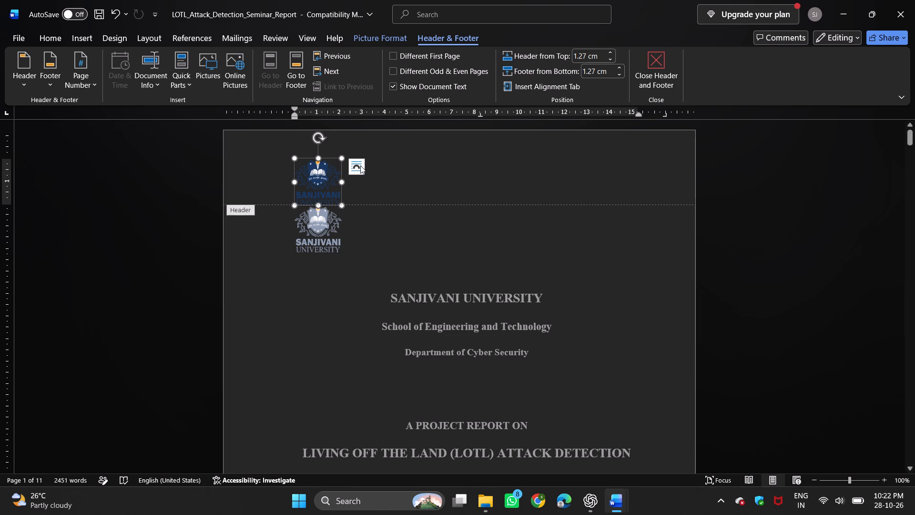
Examine how the header logo sits above the text on the second page, ending back at the cover page.
left_click(372, 286)
scroll(372, 286, "down", 9)
scroll(372, 286, "up", 1)
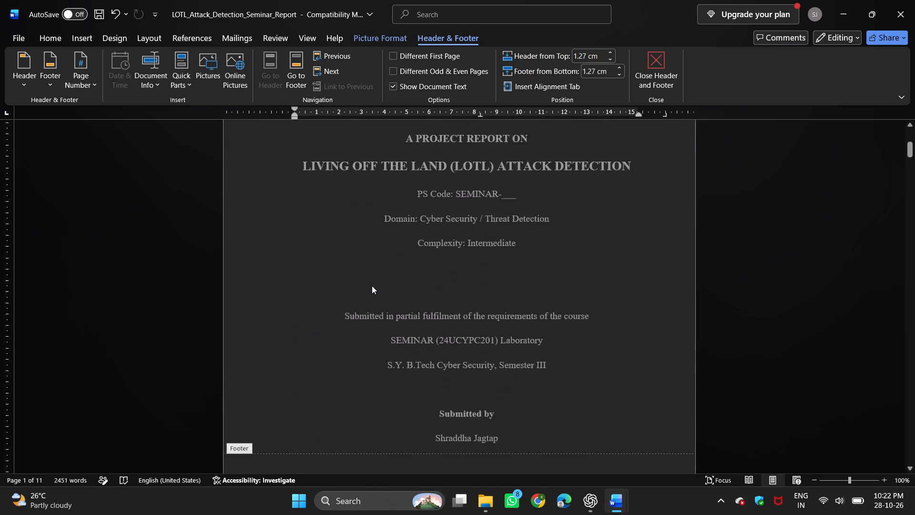
scroll(372, 286, "up", 1)
scroll(372, 286, "down", 3)
scroll(372, 286, "up", 1)
scroll(372, 286, "down", 1)
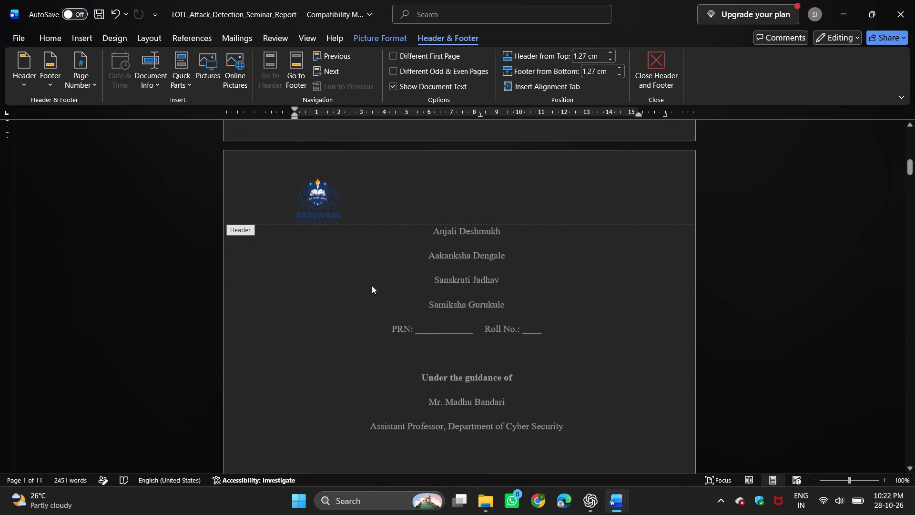
double_click(280, 222)
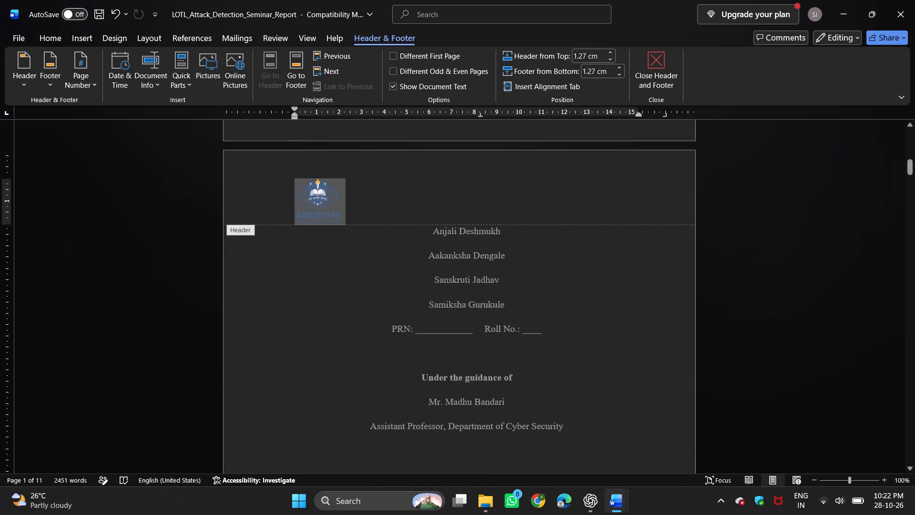
left_click(367, 188)
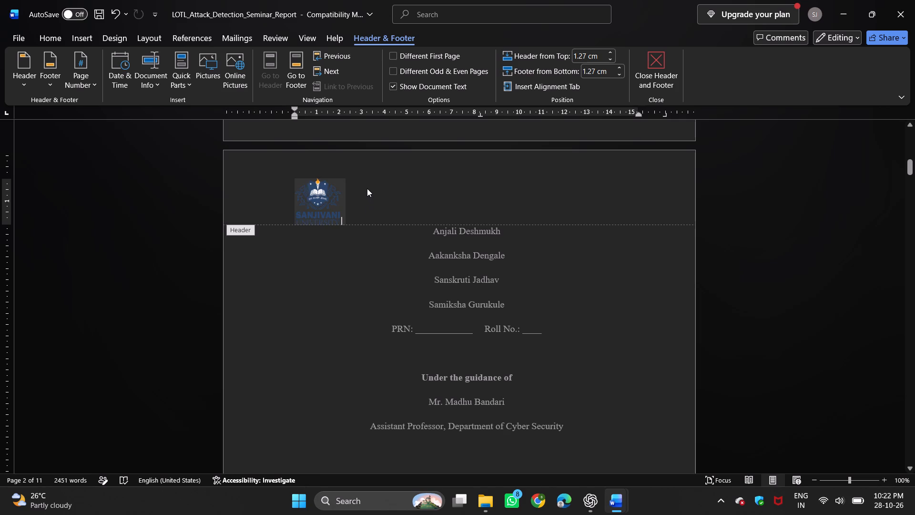
scroll(332, 179, "up", 13)
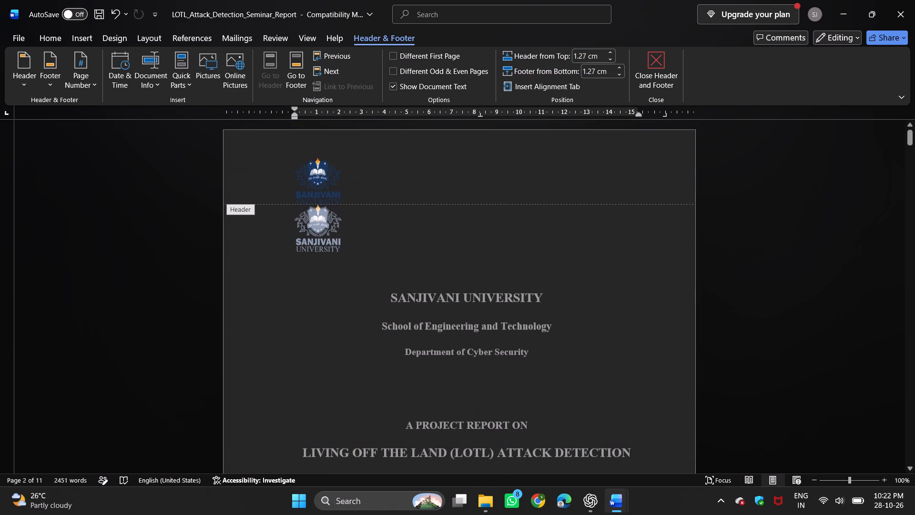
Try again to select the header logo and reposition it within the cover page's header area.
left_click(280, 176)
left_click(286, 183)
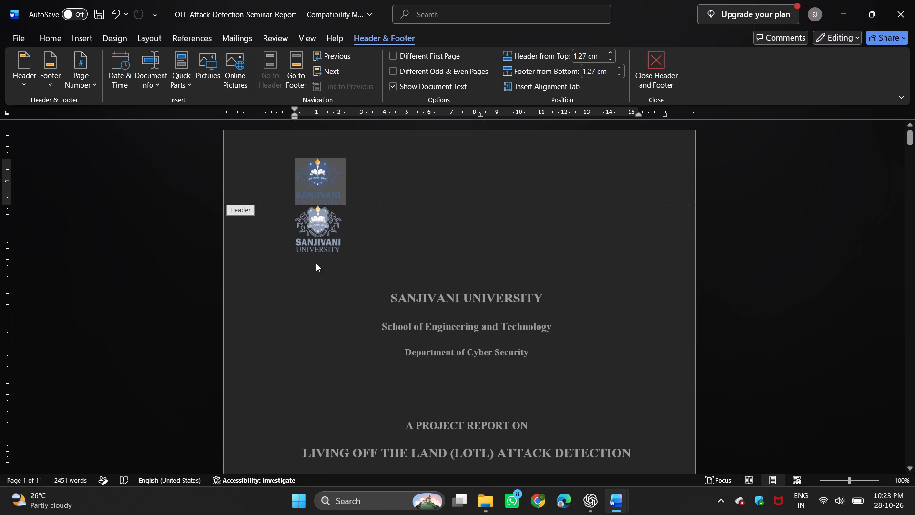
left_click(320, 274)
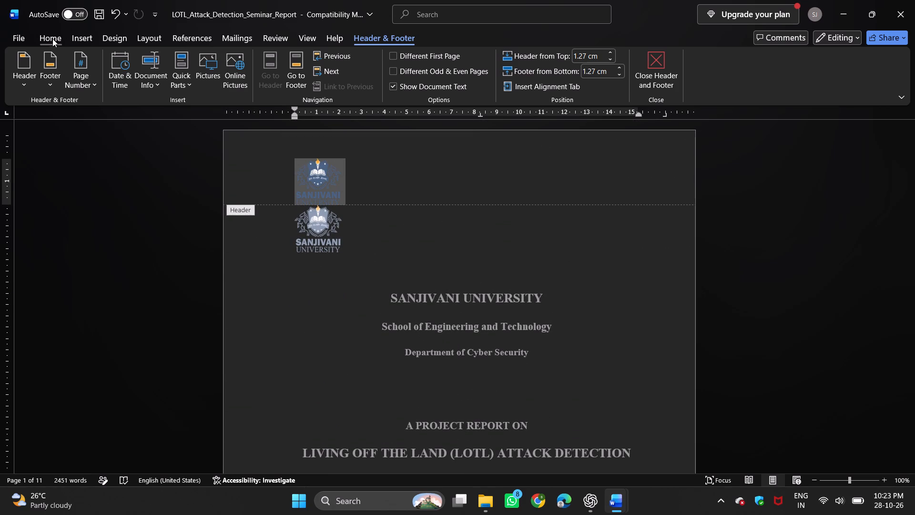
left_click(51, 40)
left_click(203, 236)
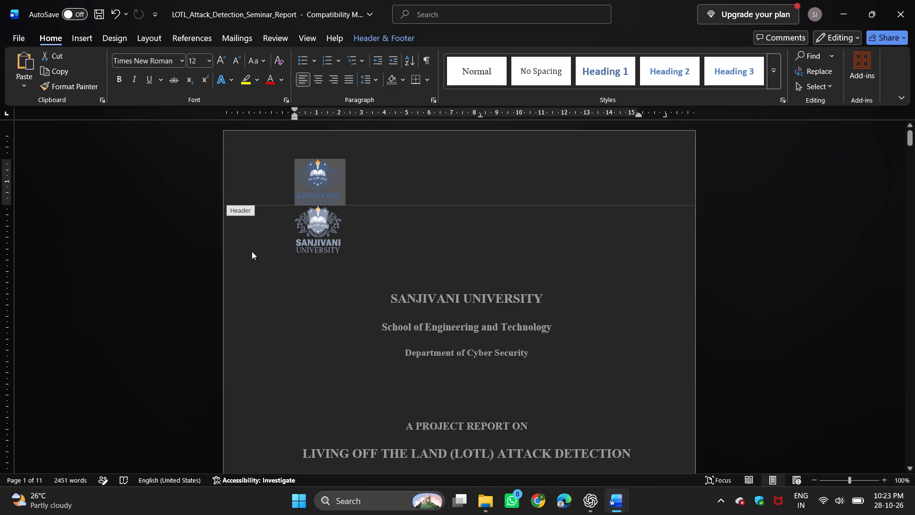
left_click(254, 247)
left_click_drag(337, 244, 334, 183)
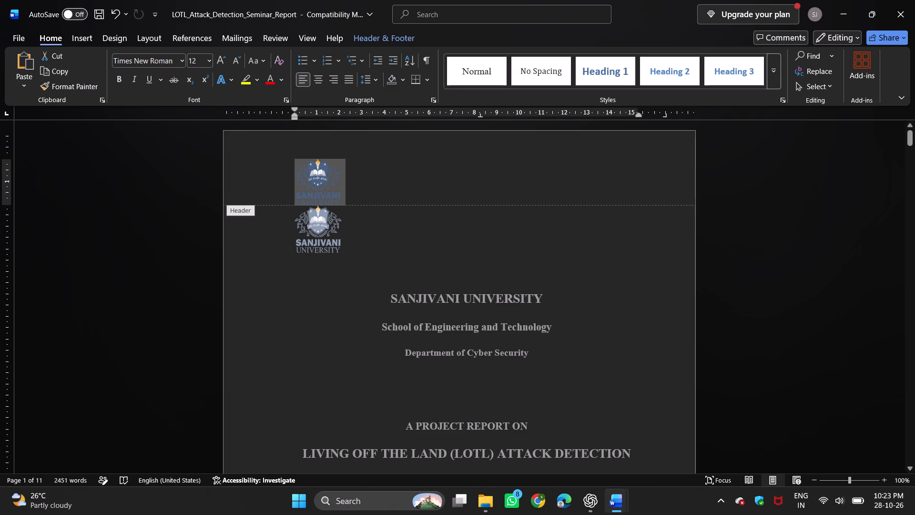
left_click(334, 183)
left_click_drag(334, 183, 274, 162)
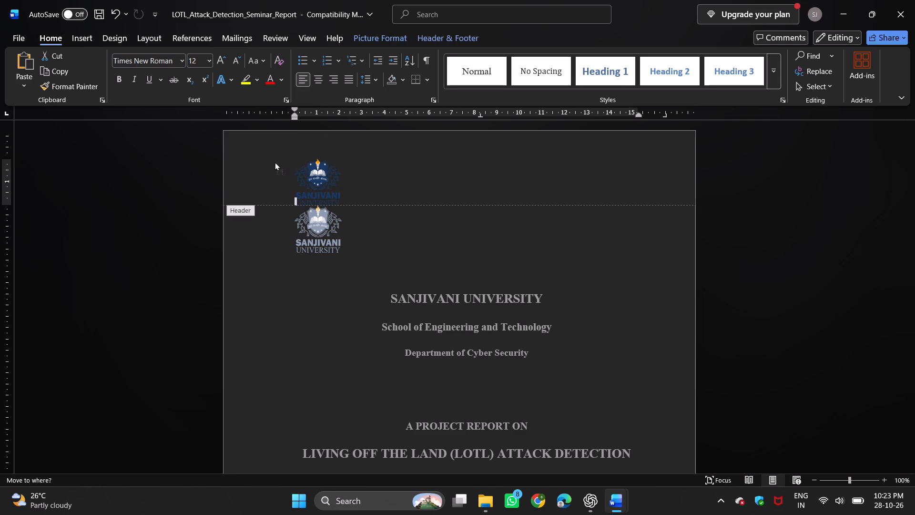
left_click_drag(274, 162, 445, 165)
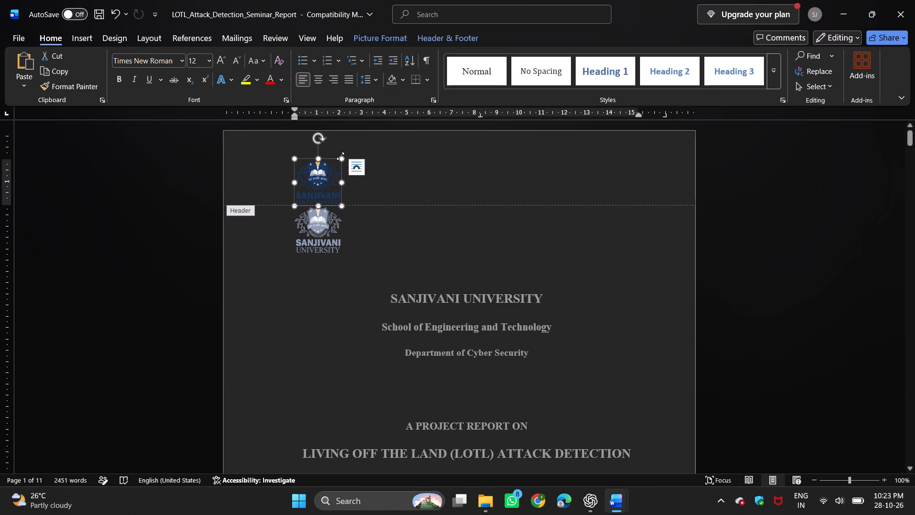
Resize the header logo proportionally to about 2.3 cm wide.
left_click_drag(338, 158, 326, 182)
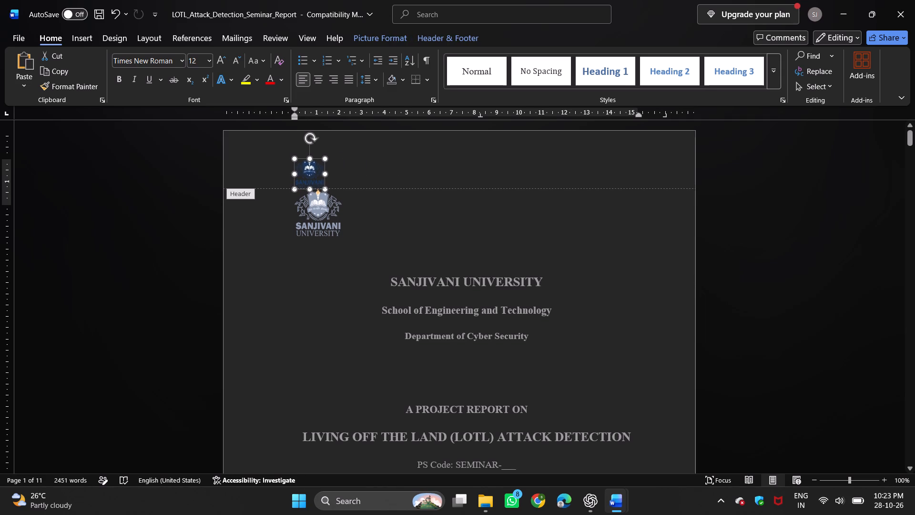
left_click_drag(326, 182, 344, 197)
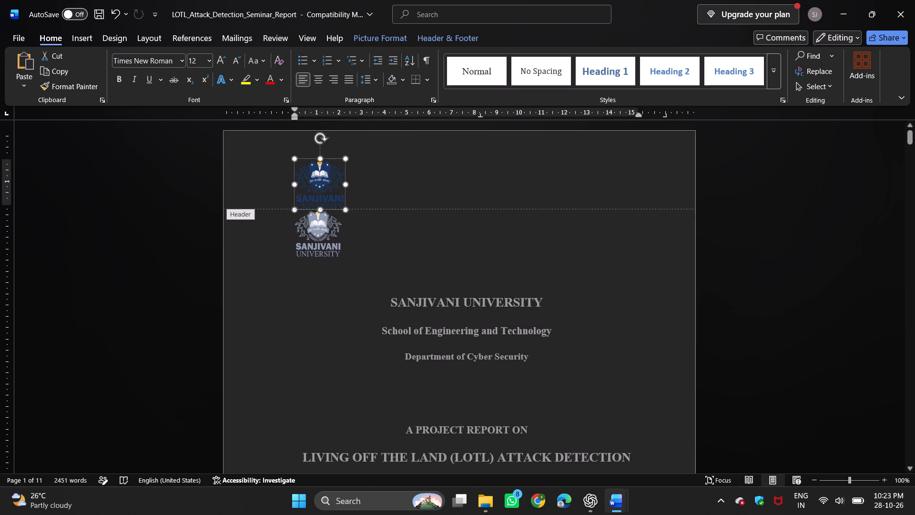
left_click_drag(344, 197, 345, 197)
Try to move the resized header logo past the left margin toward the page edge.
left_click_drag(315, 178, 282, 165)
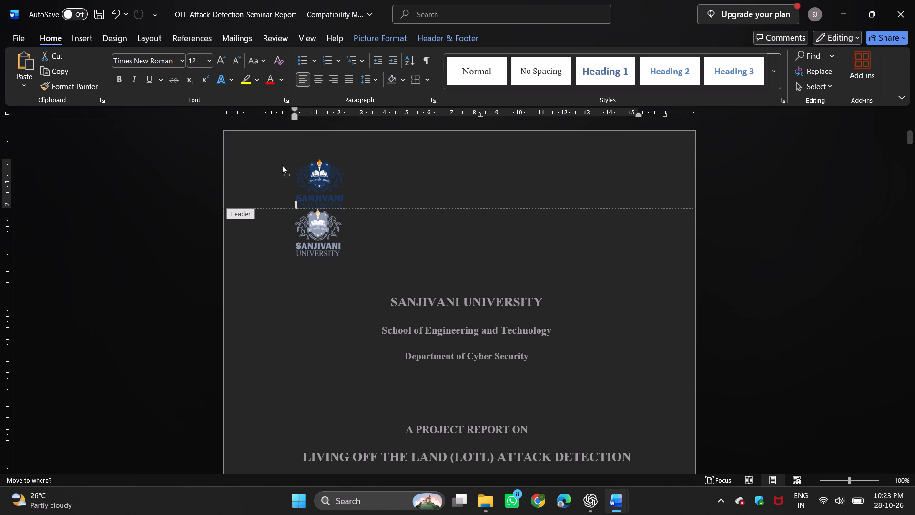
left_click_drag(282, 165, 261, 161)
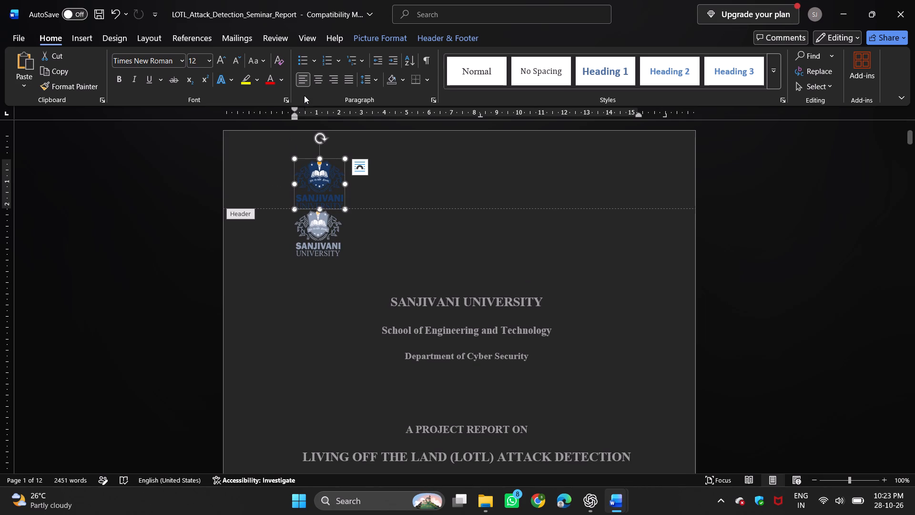
Toggle left alignment on the paragraph holding the header logo.
left_click(299, 83)
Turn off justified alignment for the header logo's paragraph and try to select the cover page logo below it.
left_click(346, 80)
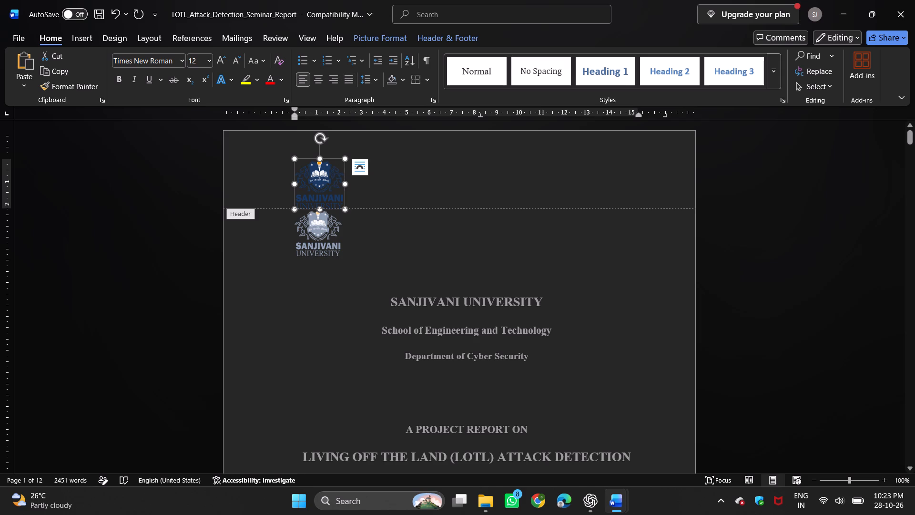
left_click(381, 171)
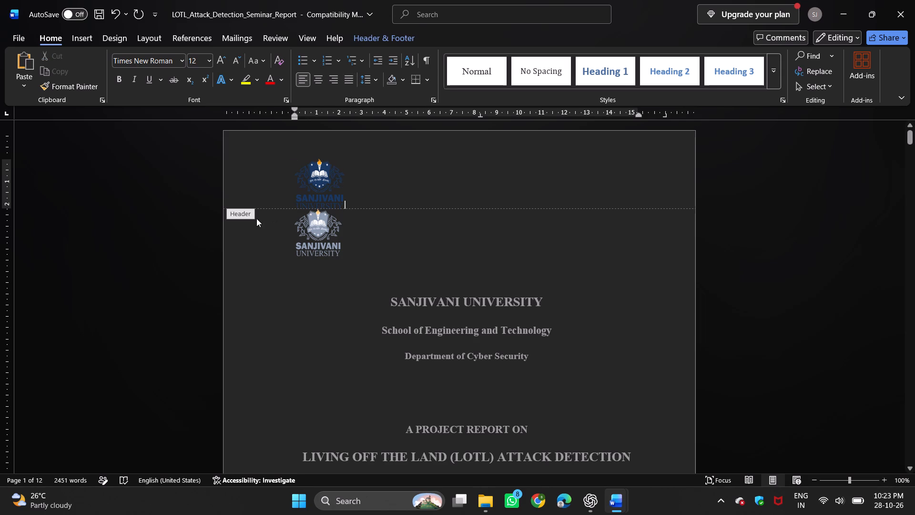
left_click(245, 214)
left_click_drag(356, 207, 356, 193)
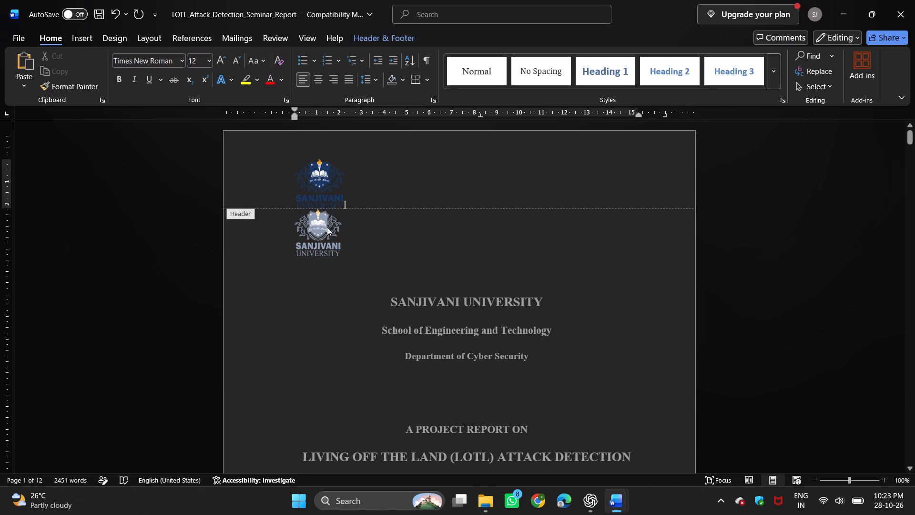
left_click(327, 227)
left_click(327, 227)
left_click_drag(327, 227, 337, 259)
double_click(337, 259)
Undo all logo insertions and edits back to the report's saved version, and close the report.
key("ctrl+z")
key("ctrl+z")
key("ctrl+z")
key("ctrl+z")
key("ctrl+z")
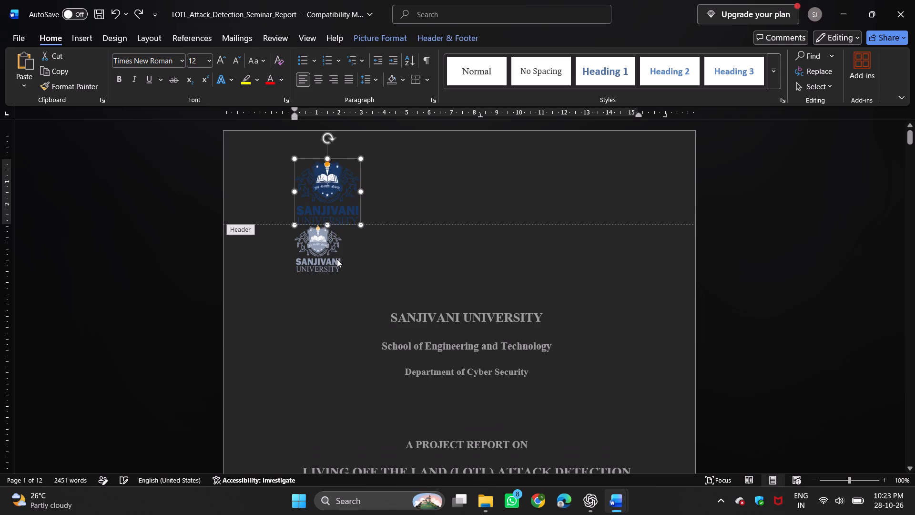
key("ctrl+z")
key("ctrl+z")
key("ctrl+z")
key("ctrl+z")
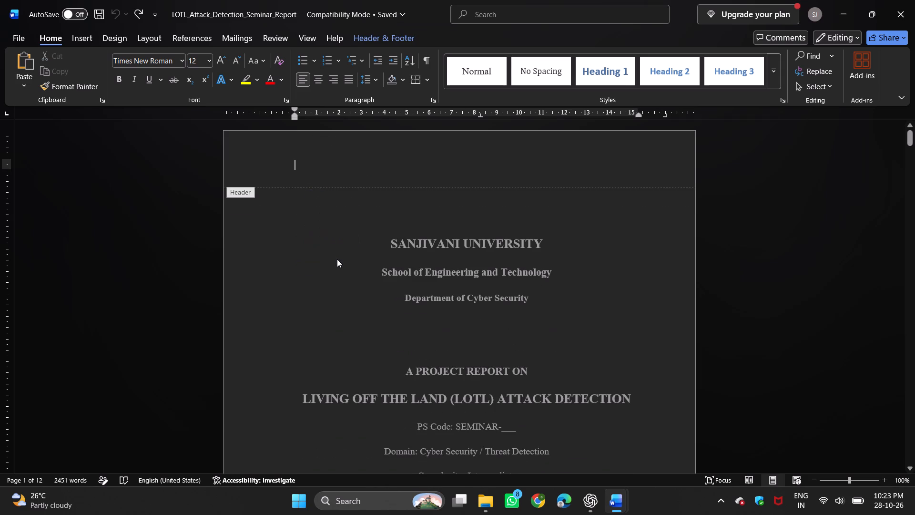
key("ctrl+z")
key("ctrl+z")
key("ctrl+z")
key("ctrl+z")
key("ctrl+z")
left_click(906, 7)
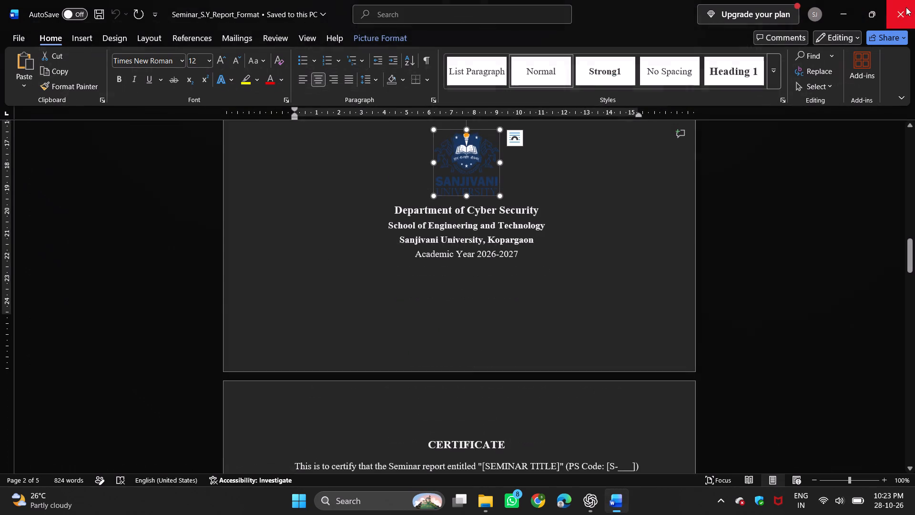
Examine the Seminar_S.Y_Report_Format document's cover page layout, logo placement and remaining pages.
scroll(541, 233, "up", 8)
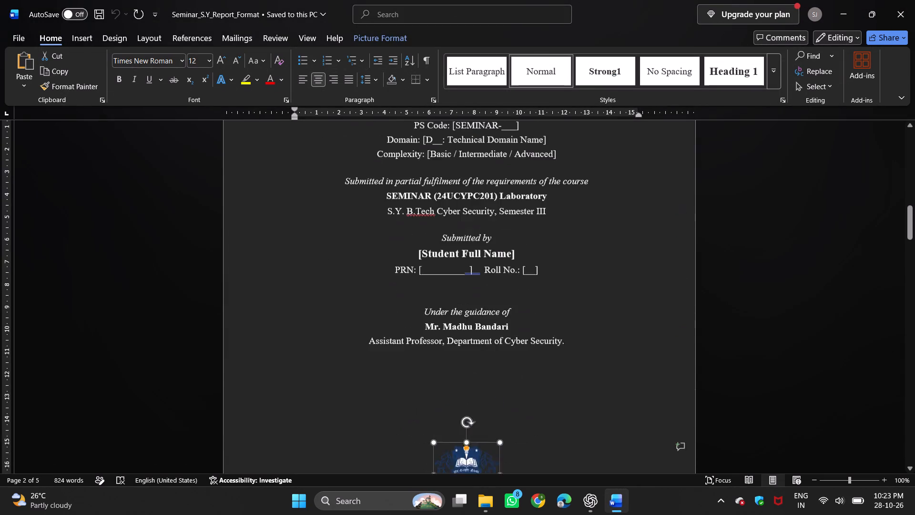
scroll(541, 233, "up", 7)
scroll(541, 233, "down", 6)
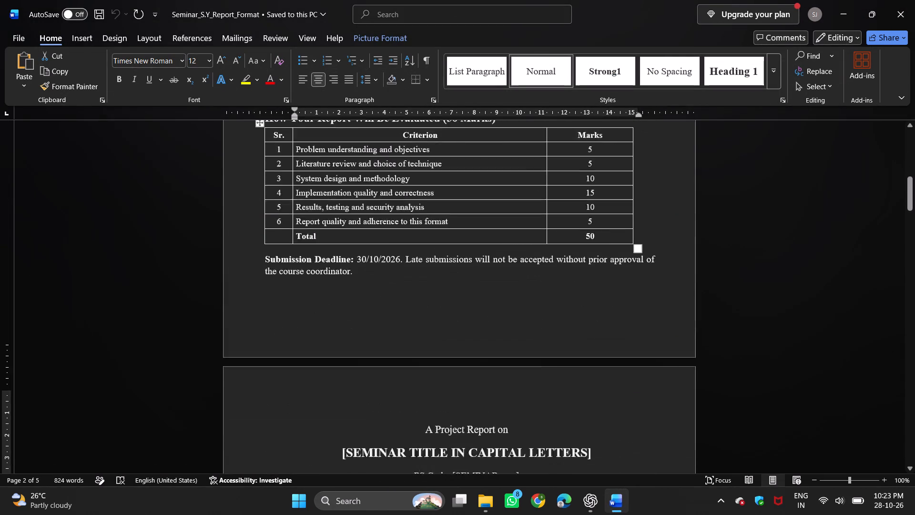
scroll(541, 233, "down", 5)
left_click(538, 309)
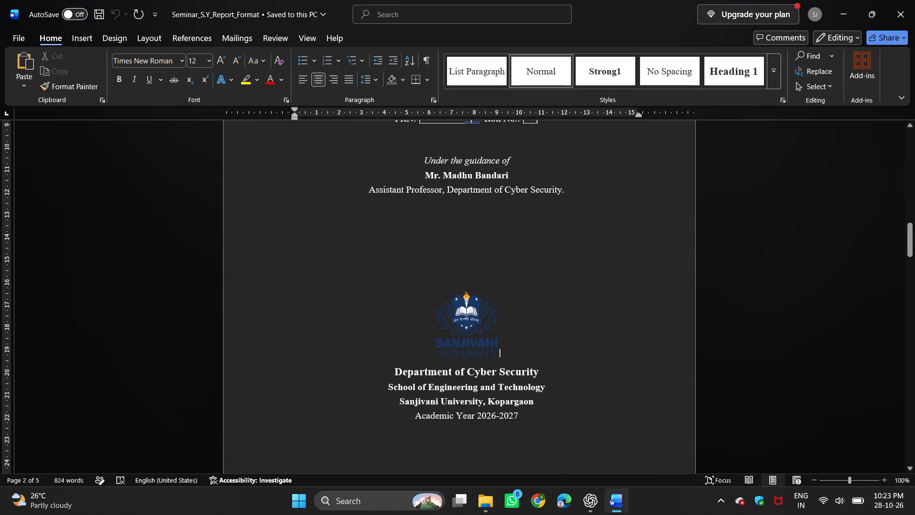
scroll(614, 373, "up", 6)
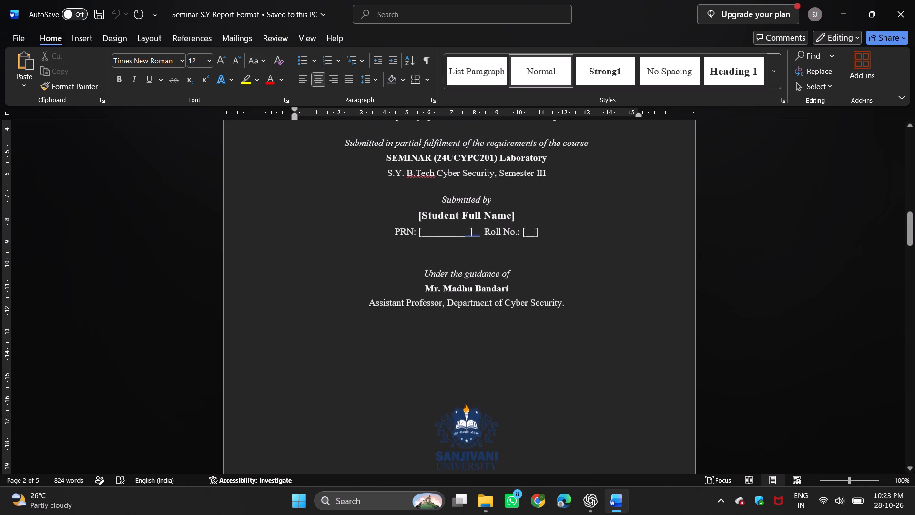
scroll(614, 373, "up", 5)
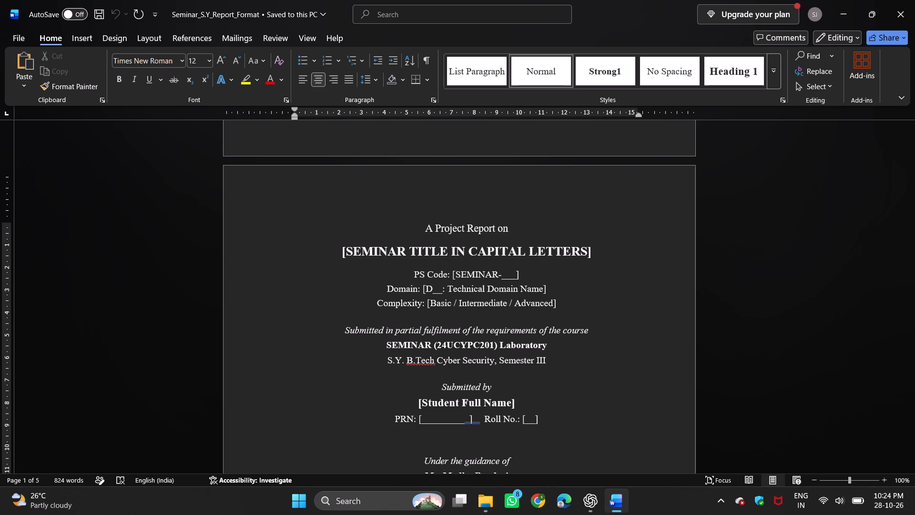
scroll(614, 373, "down", 2)
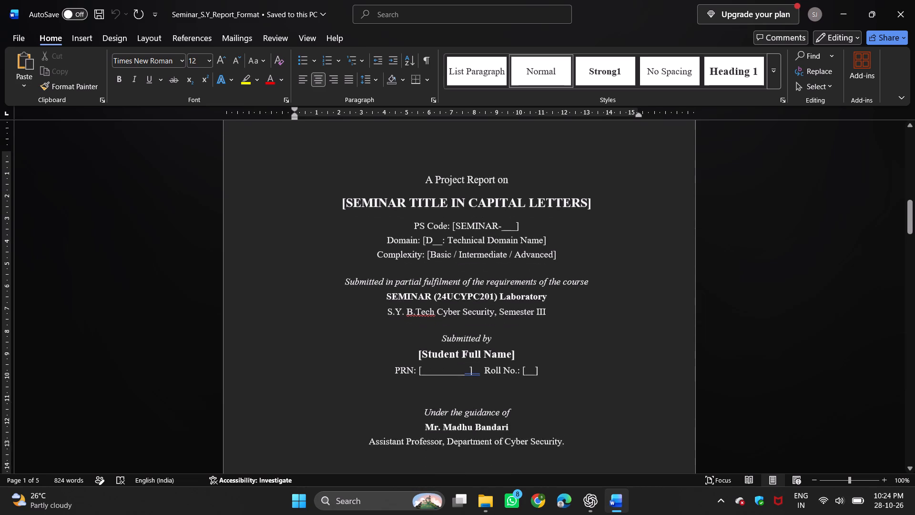
scroll(614, 373, "down", 10)
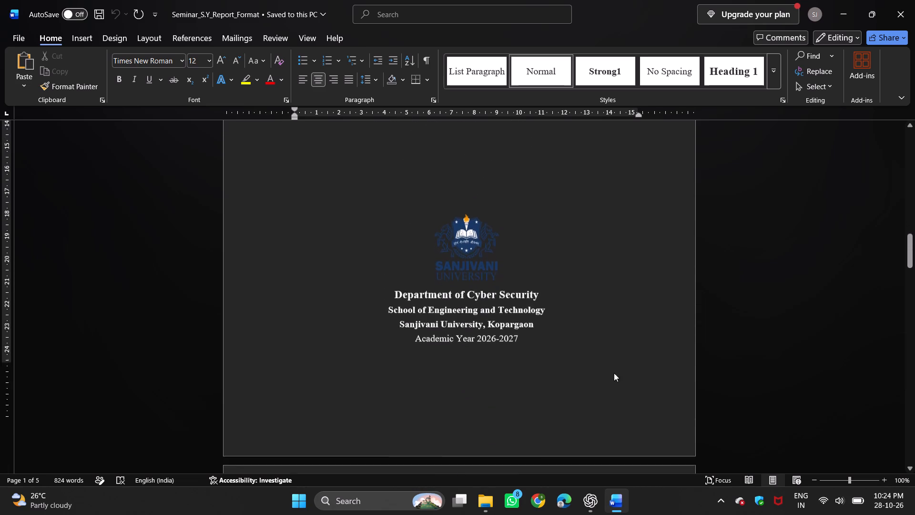
scroll(614, 373, "down", 11)
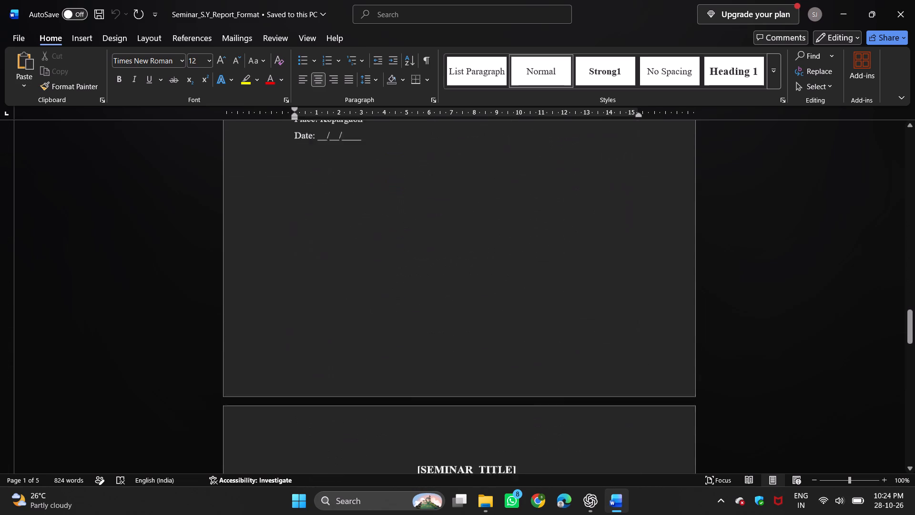
scroll(614, 373, "down", 6)
scroll(614, 373, "up", 7)
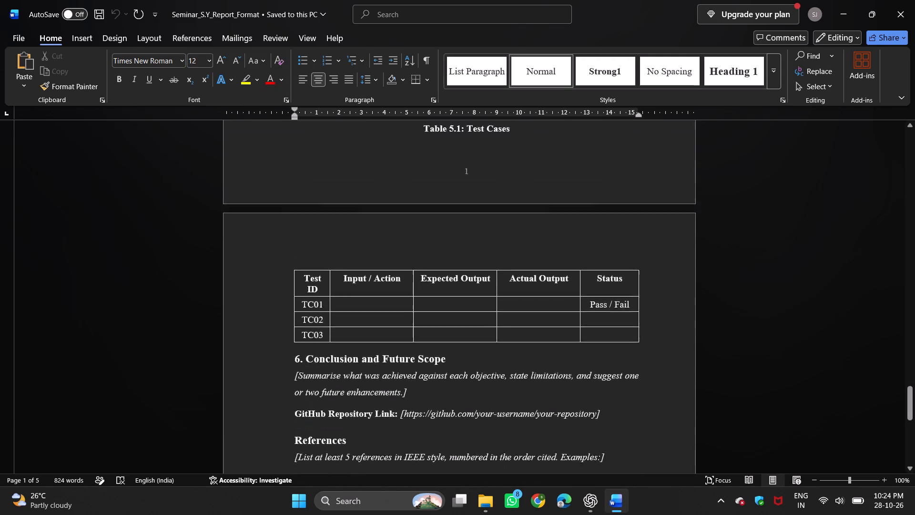
scroll(614, 373, "up", 12)
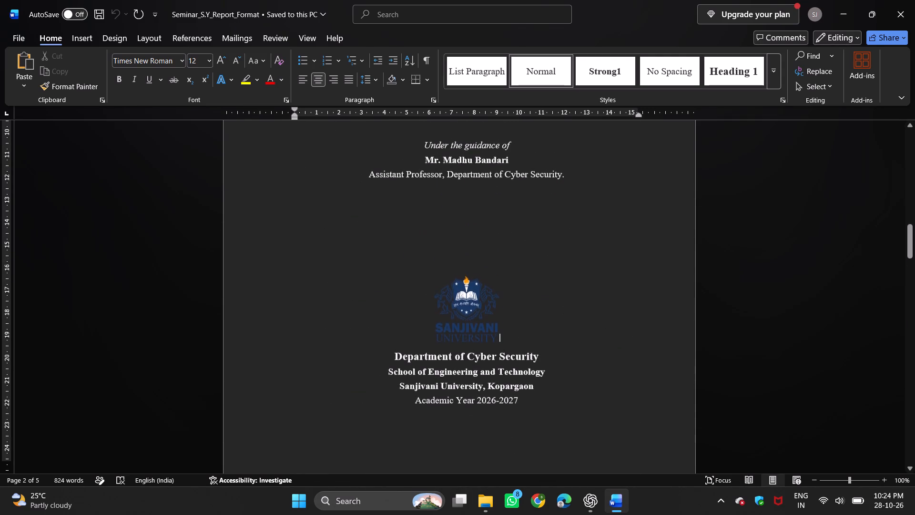
Copy the Sanjivani University logo from the format document's cover page.
left_click(481, 327)
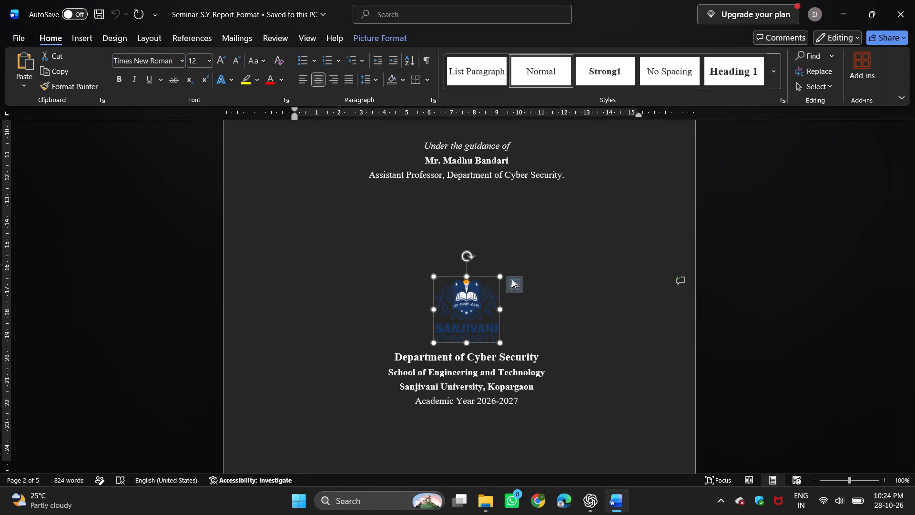
key("ctrl+c")
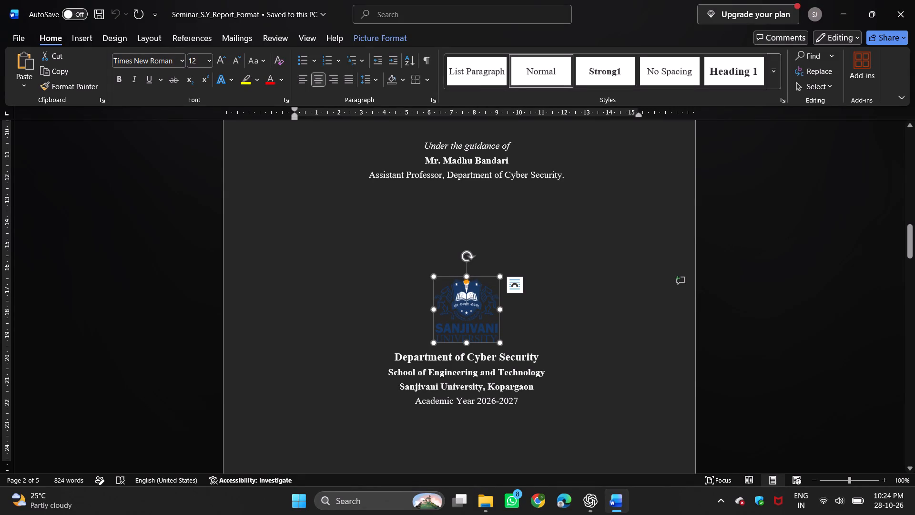
Switch to File Explorer and reopen LOTL_Attack_Detection_Seminar_Report from the recent files.
key("alt+Tab")
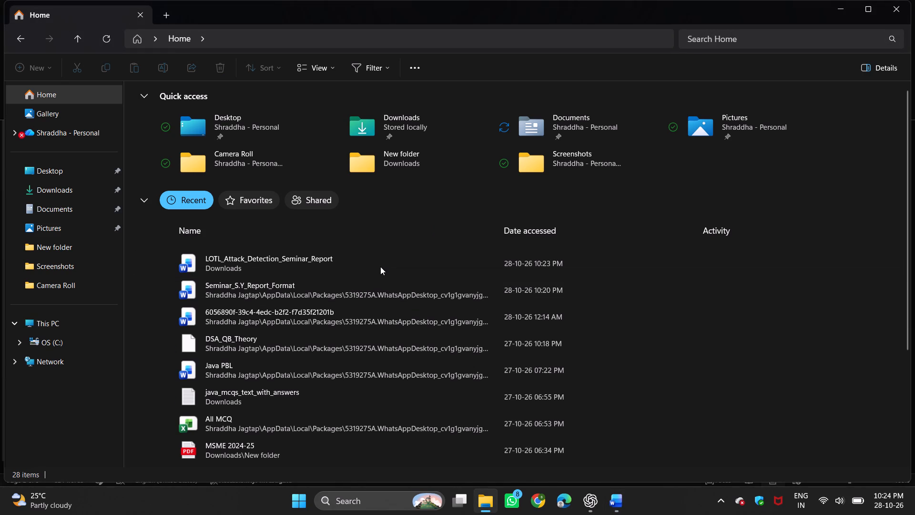
left_click(380, 267)
key("Return")
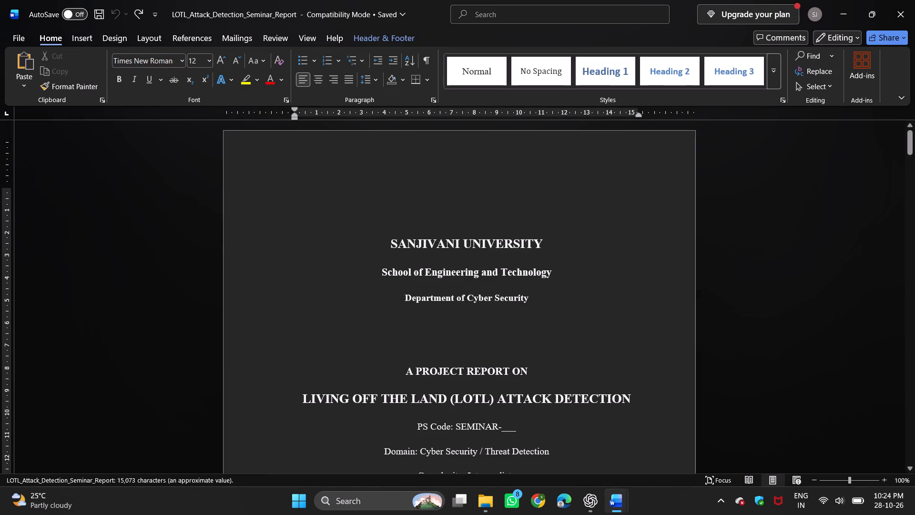
Insert the built-in Blank footer into the LOTL seminar report.
left_click(384, 185)
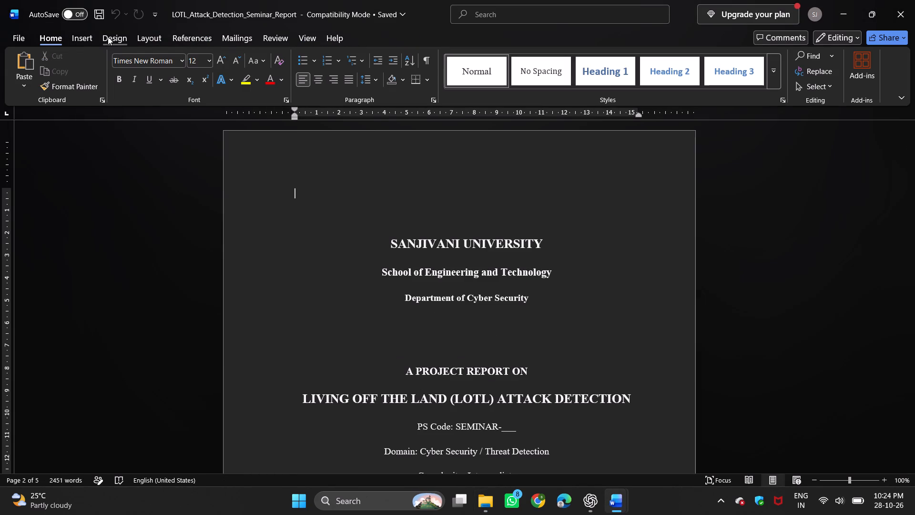
left_click(110, 36)
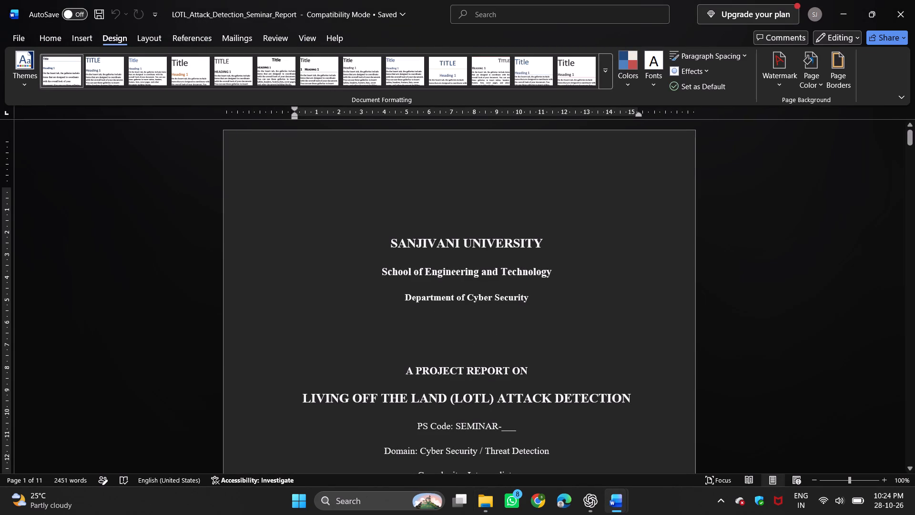
left_click(136, 33)
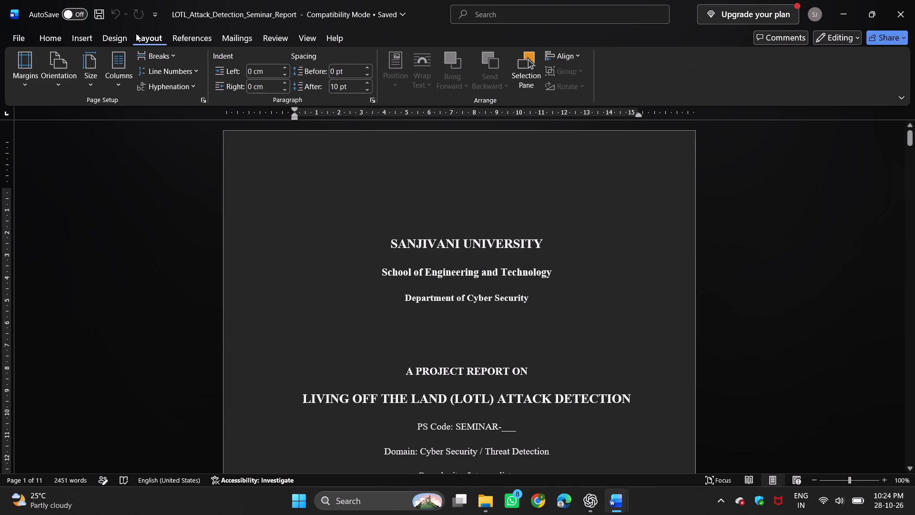
left_click(101, 33)
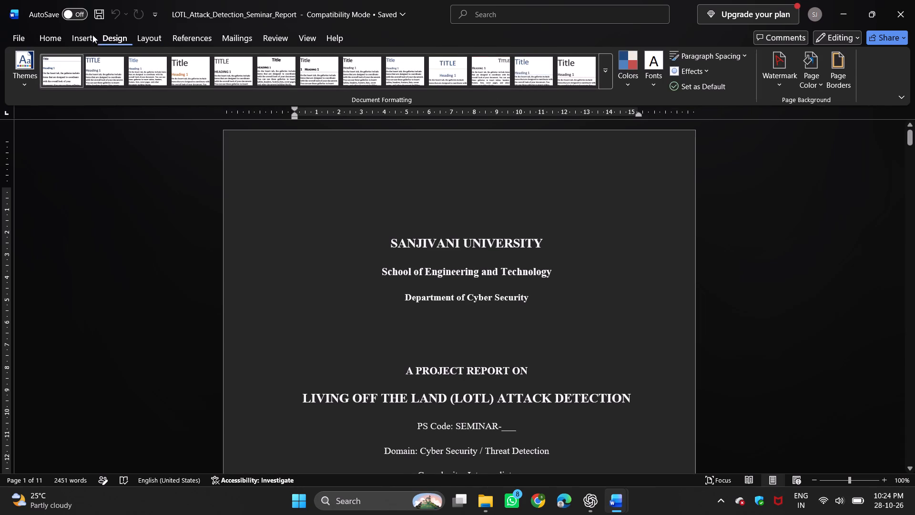
left_click(74, 39)
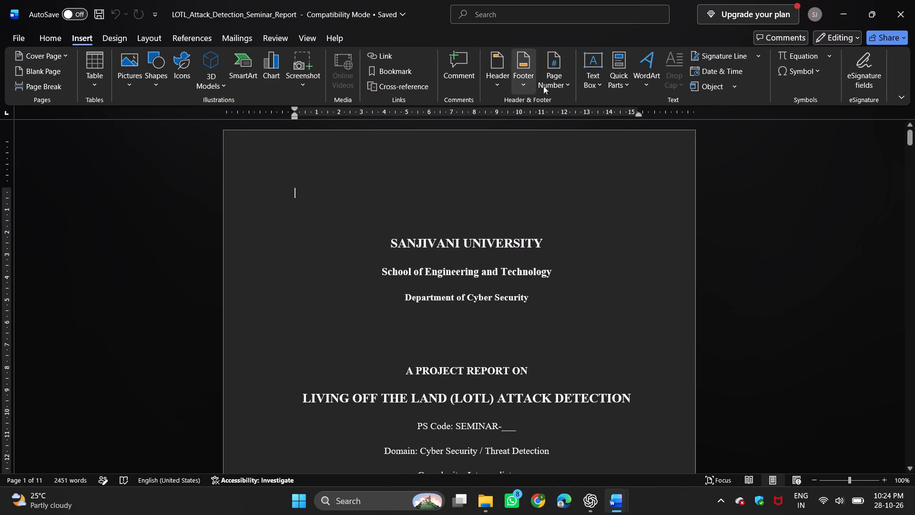
left_click(514, 83)
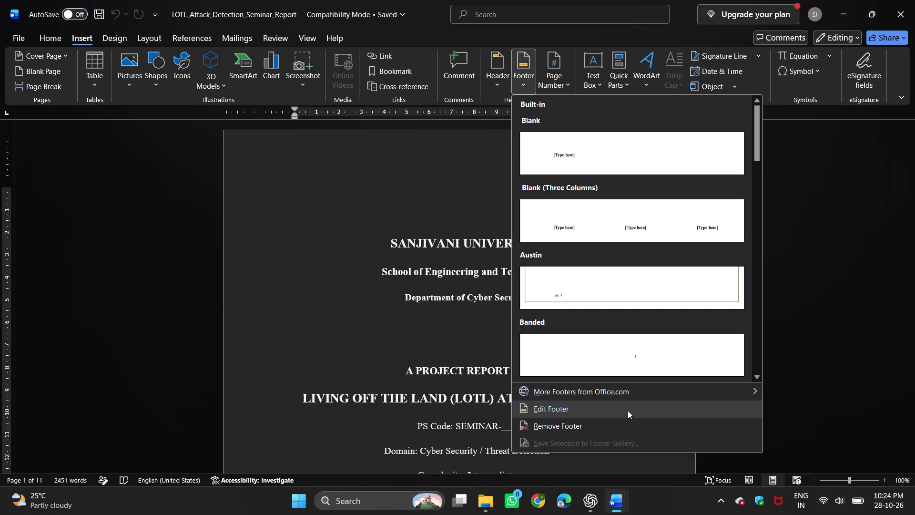
scroll(628, 411, "down", 1)
left_click(556, 156)
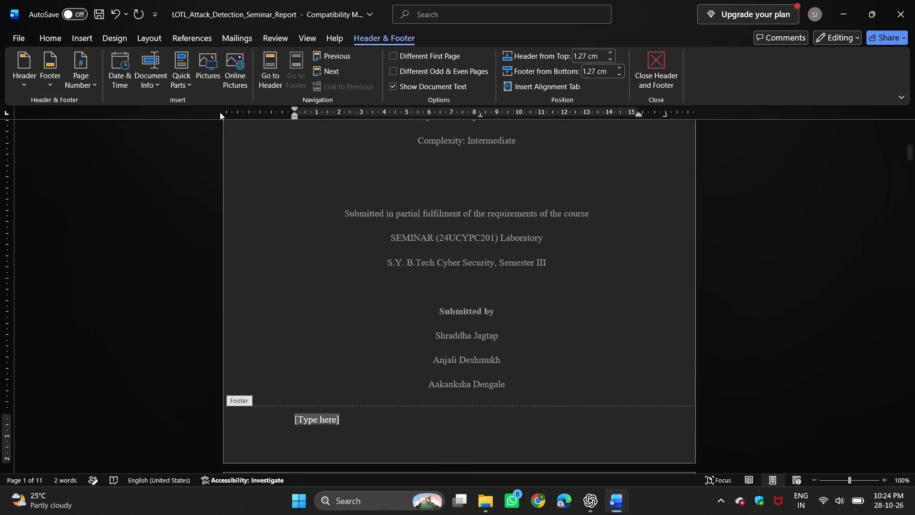
Reapply the built-in Blank footer to the report.
scroll(390, 65, "up", 1)
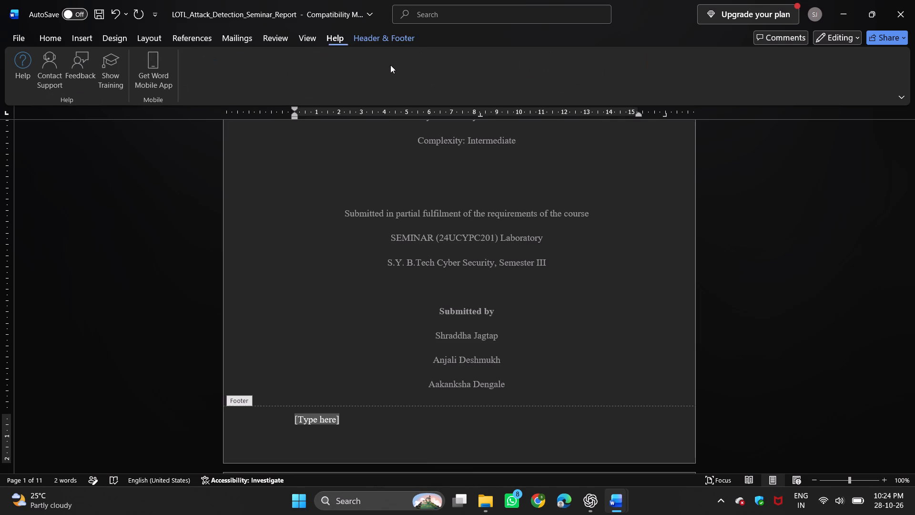
scroll(390, 65, "up", 1)
left_click(88, 35)
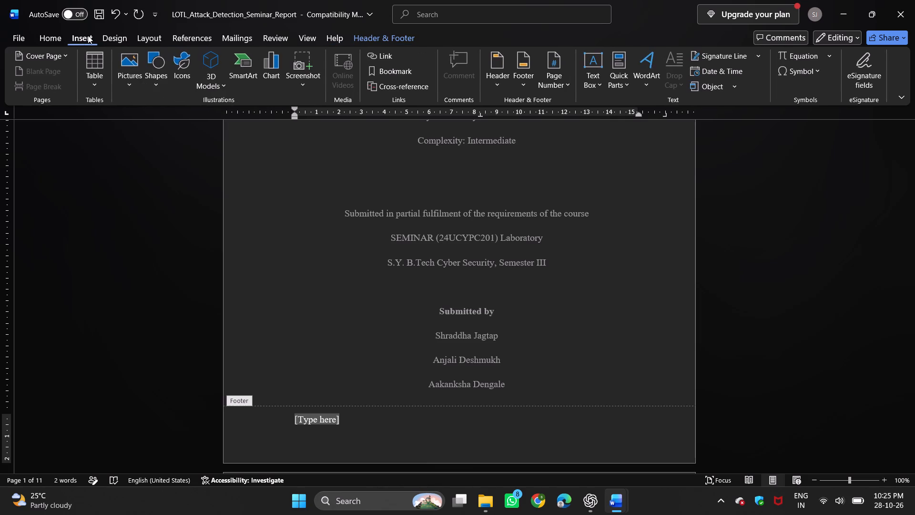
left_click(517, 81)
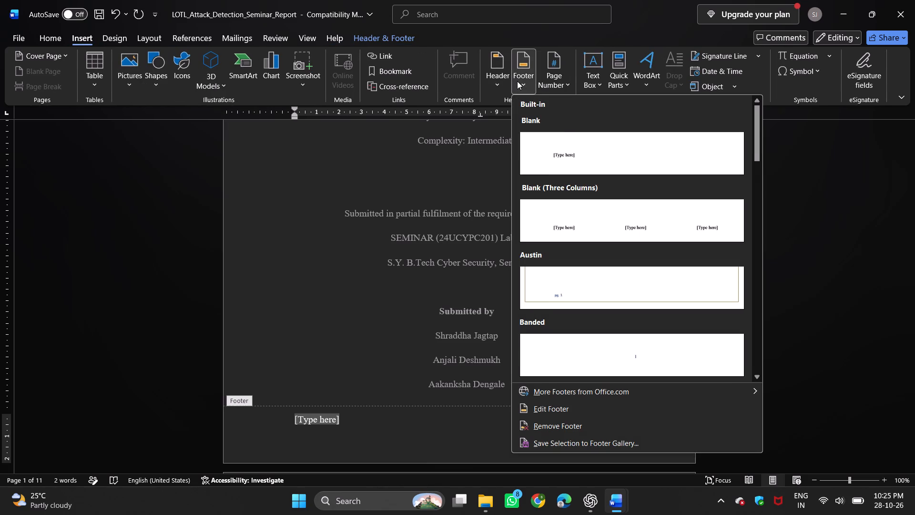
left_click(567, 153)
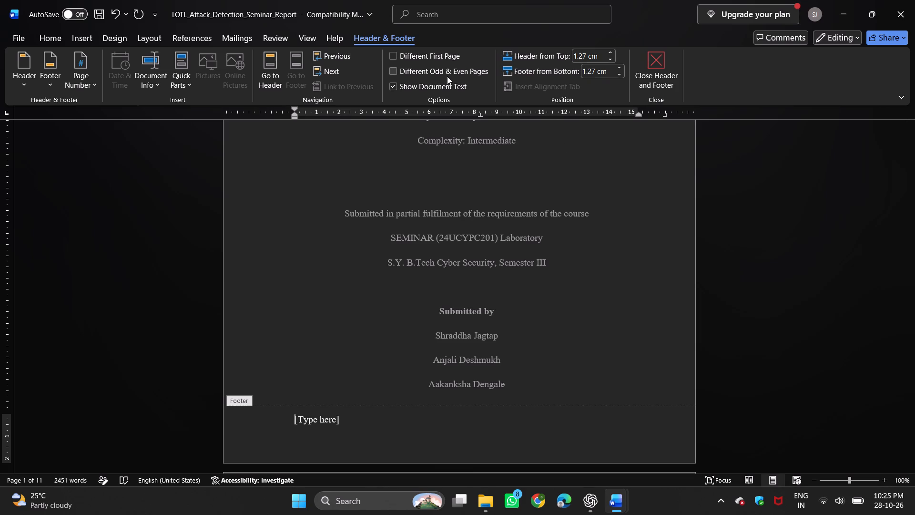
Undo the Blank footer changes in the LOTL seminar report back to its original page-number footer.
key("ctrl+z")
key("ctrl+z")
key("ctrl+z")
key("ctrl+z")
key("ctrl+z")
key("ctrl+z")
key("ctrl+z")
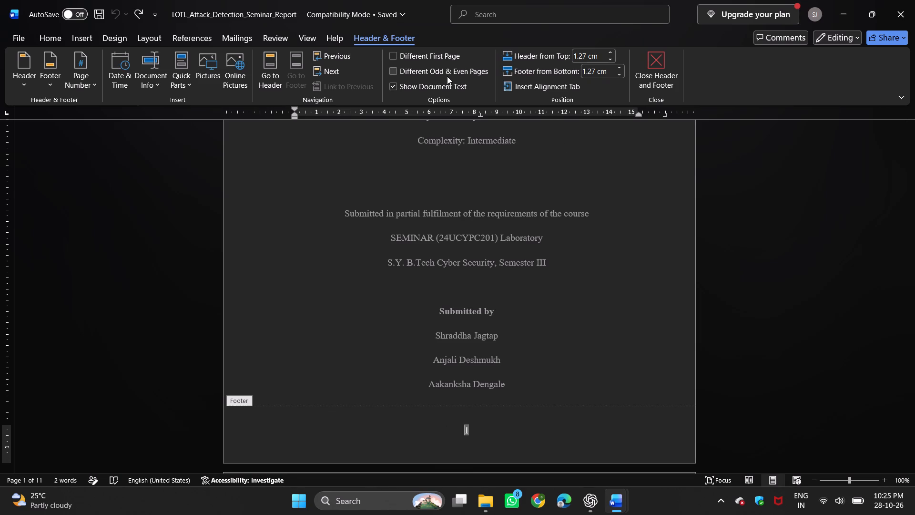
Close the report, switch to File Explorer and reopen LOTL_Attack_Detection_Seminar_Report from its Downloads folder.
left_click(893, 0)
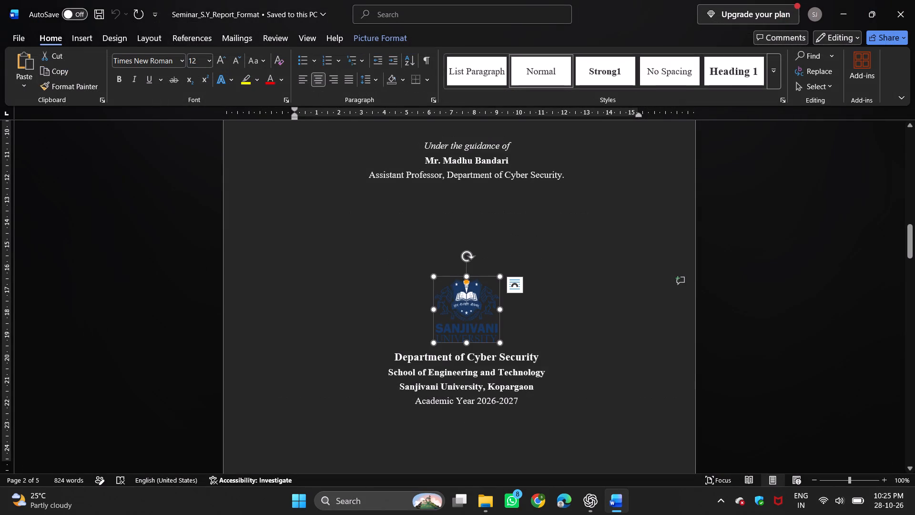
key("alt+Tab")
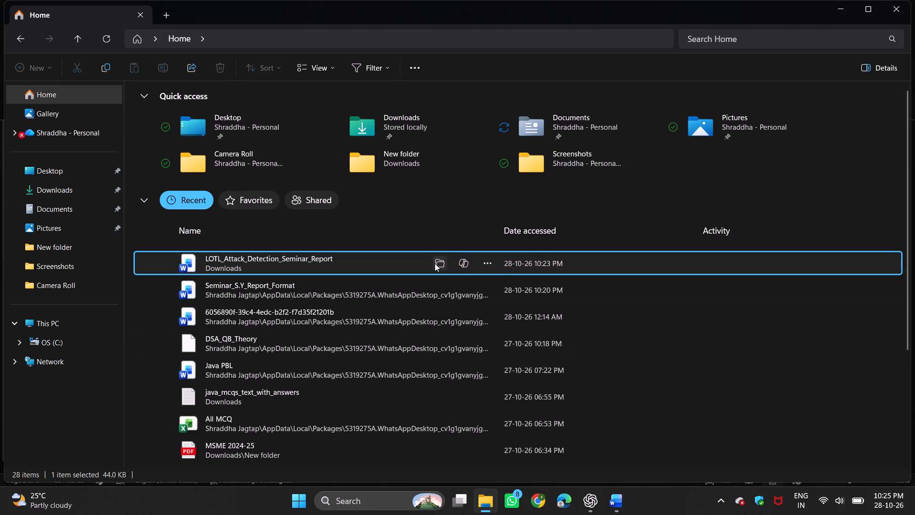
left_click(435, 263)
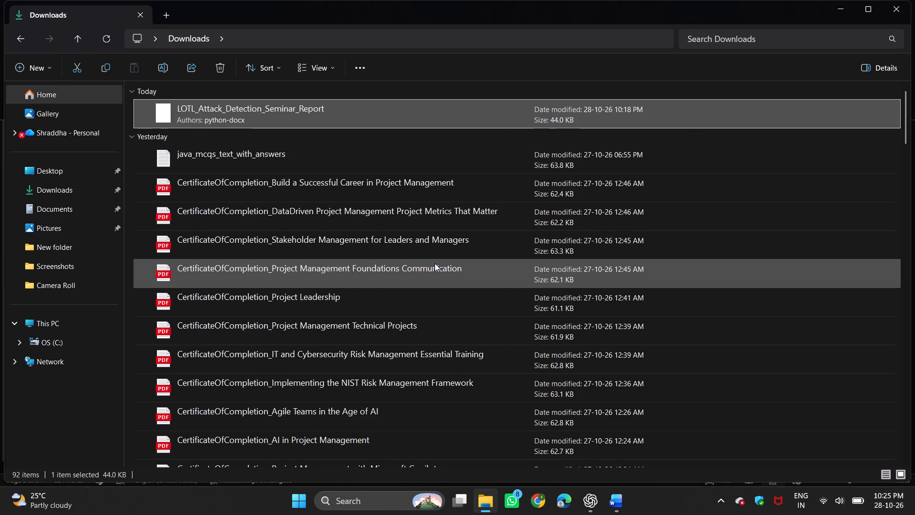
left_click(388, 124)
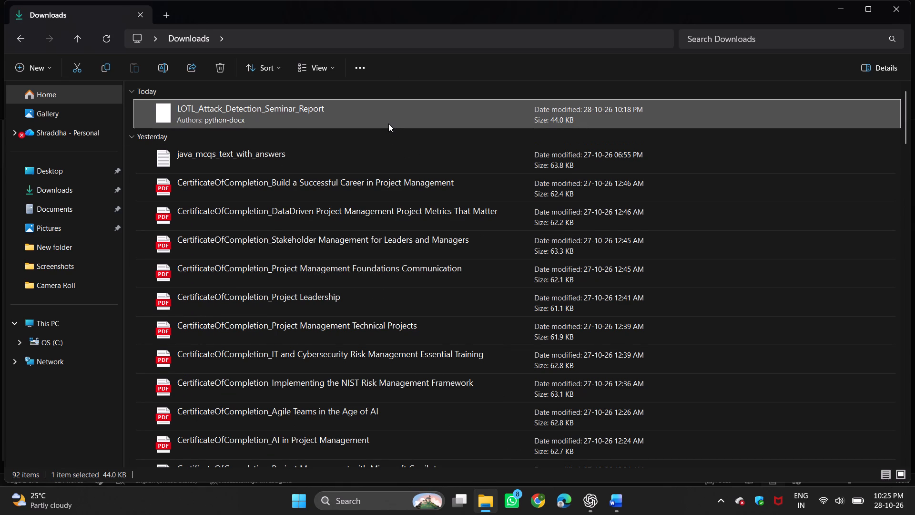
key("Return")
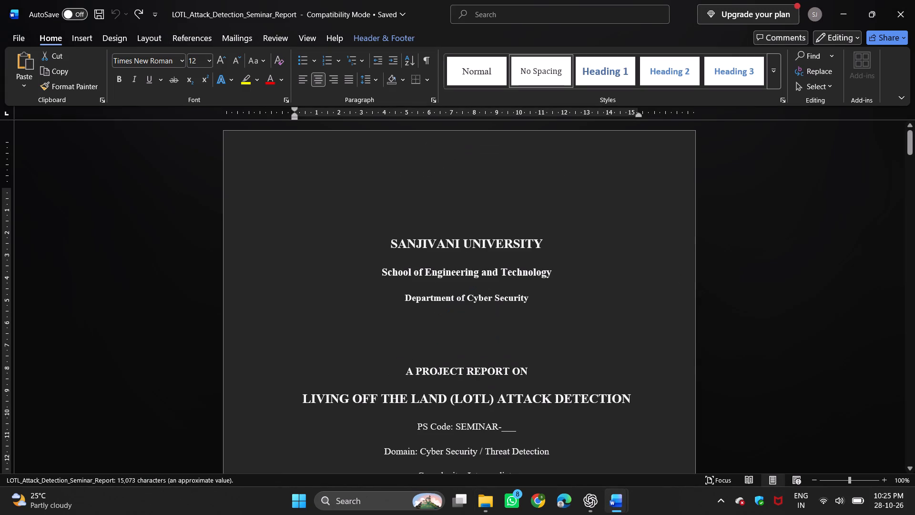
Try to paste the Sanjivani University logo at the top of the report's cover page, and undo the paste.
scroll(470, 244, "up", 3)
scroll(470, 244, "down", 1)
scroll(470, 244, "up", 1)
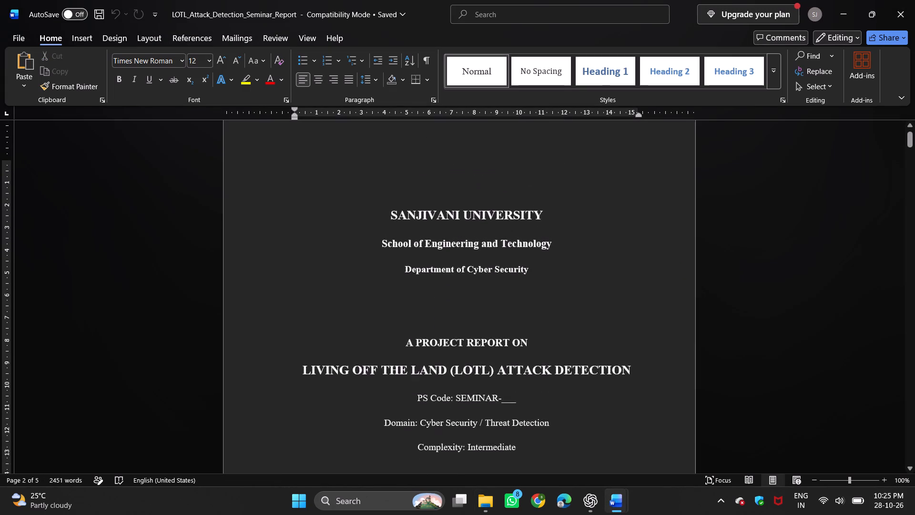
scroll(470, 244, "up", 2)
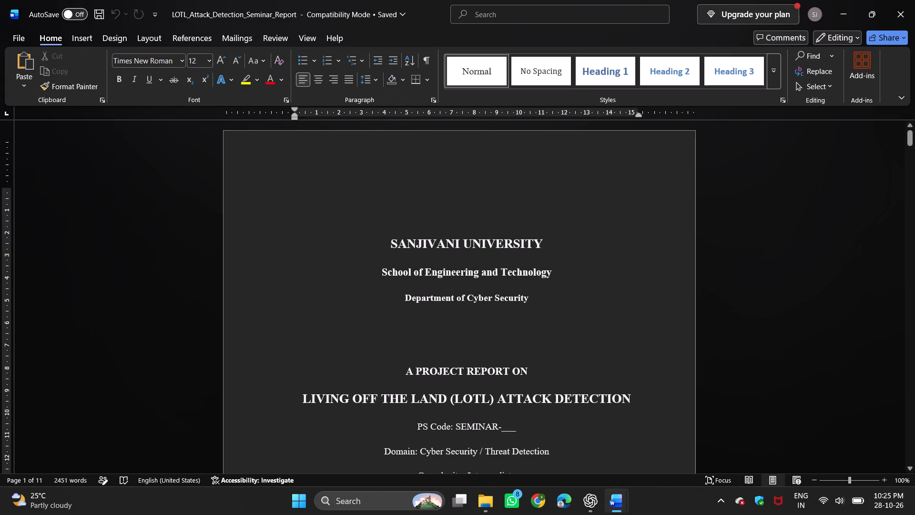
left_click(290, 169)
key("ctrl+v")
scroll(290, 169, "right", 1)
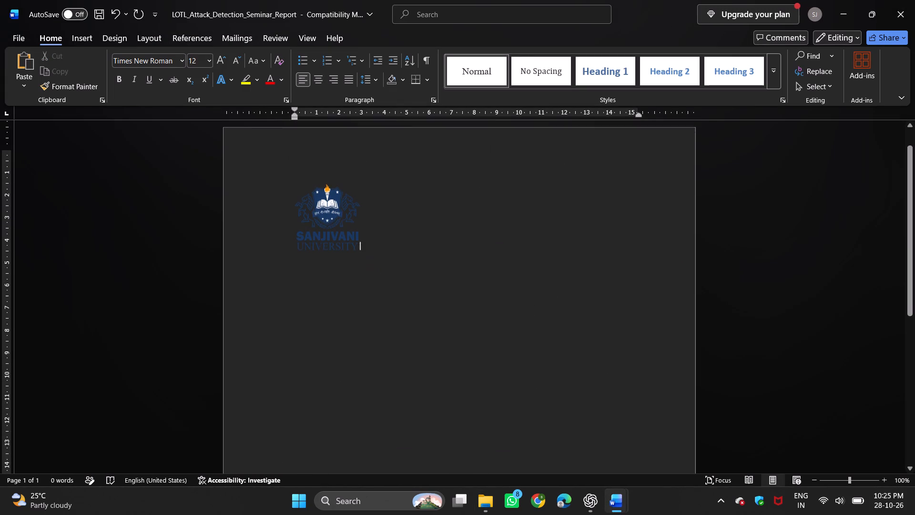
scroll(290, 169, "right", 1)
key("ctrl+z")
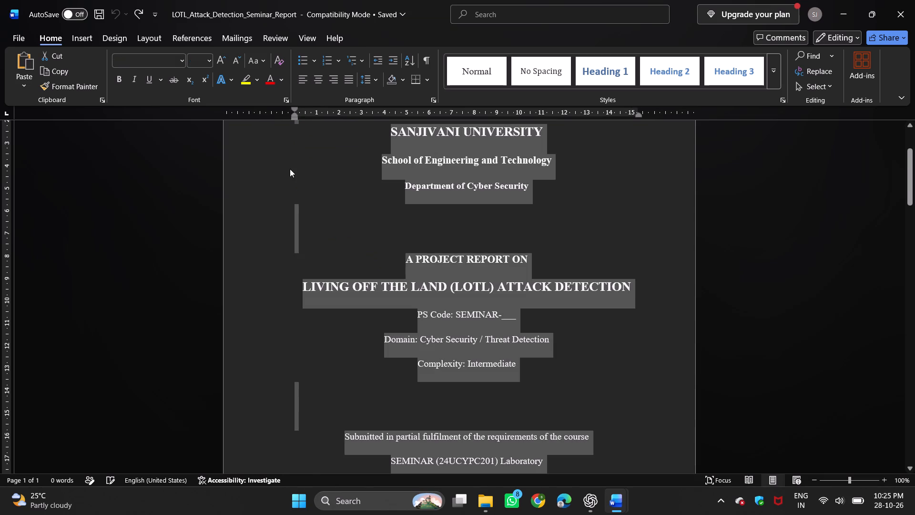
Paste the Sanjivani University logo into the empty line above the SANJIVANI UNIVERSITY heading on the cover page.
left_click(290, 169)
scroll(290, 169, "up", 4)
left_click(290, 169)
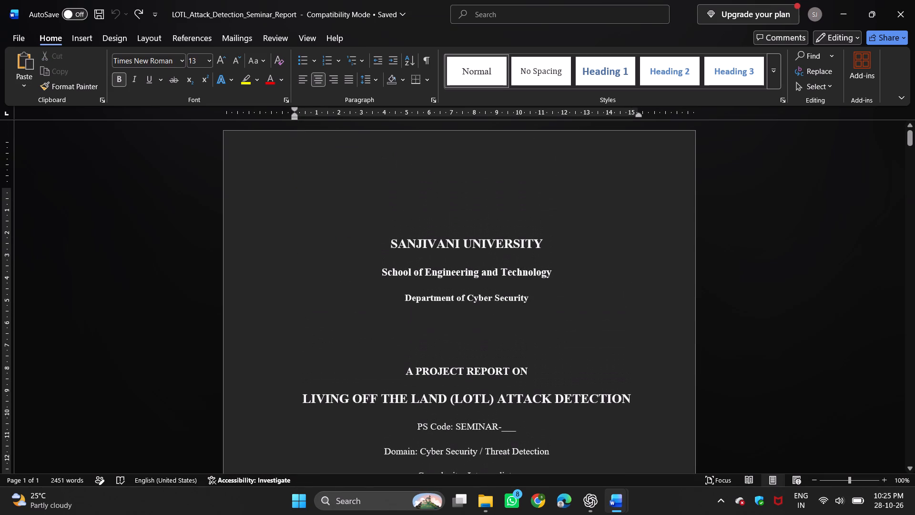
left_click(290, 169)
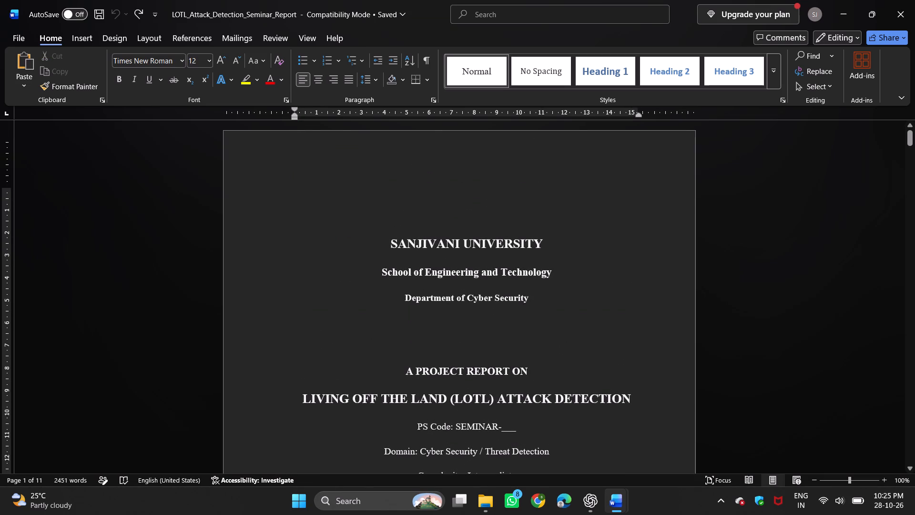
left_click(286, 159)
key("ctrl+v")
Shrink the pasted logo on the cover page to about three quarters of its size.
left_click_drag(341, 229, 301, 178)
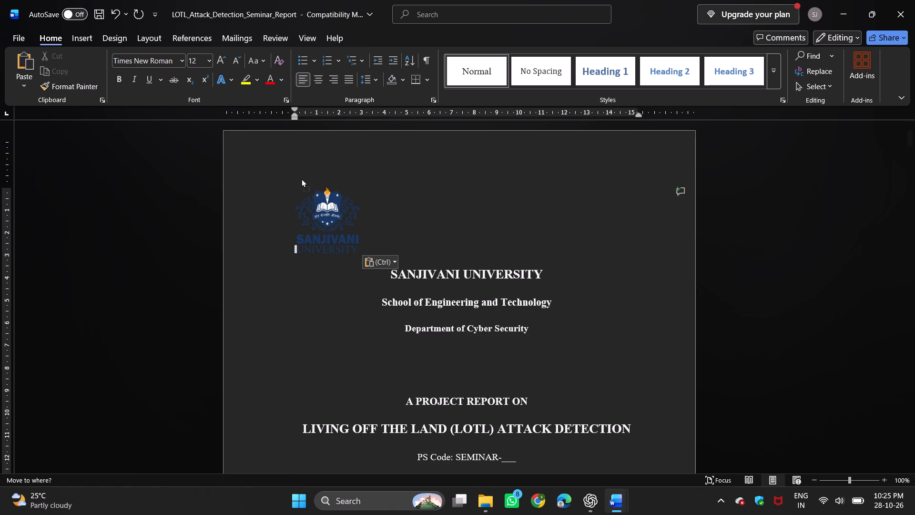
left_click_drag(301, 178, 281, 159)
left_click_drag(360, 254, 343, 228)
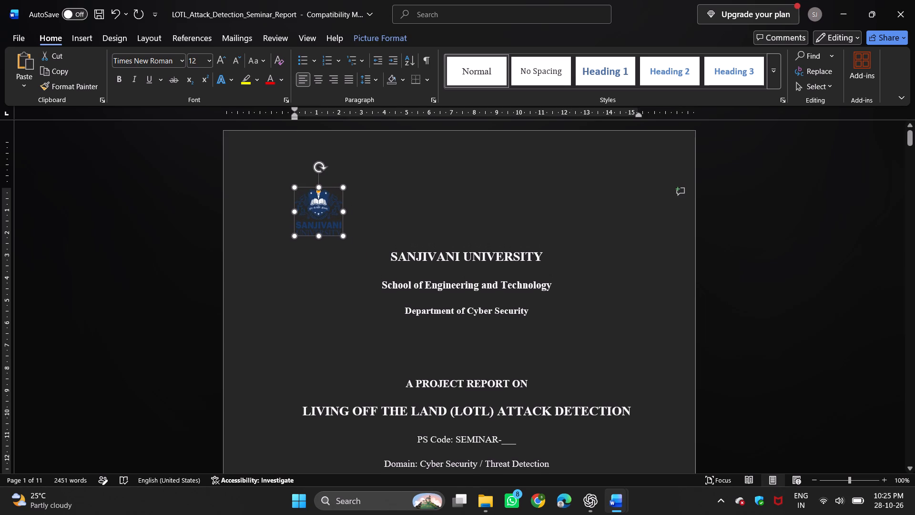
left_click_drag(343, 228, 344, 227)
Centre the logo horizontally above the SANJIVANI UNIVERSITY heading on the cover page.
left_click_drag(320, 216, 445, 211)
left_click(445, 211)
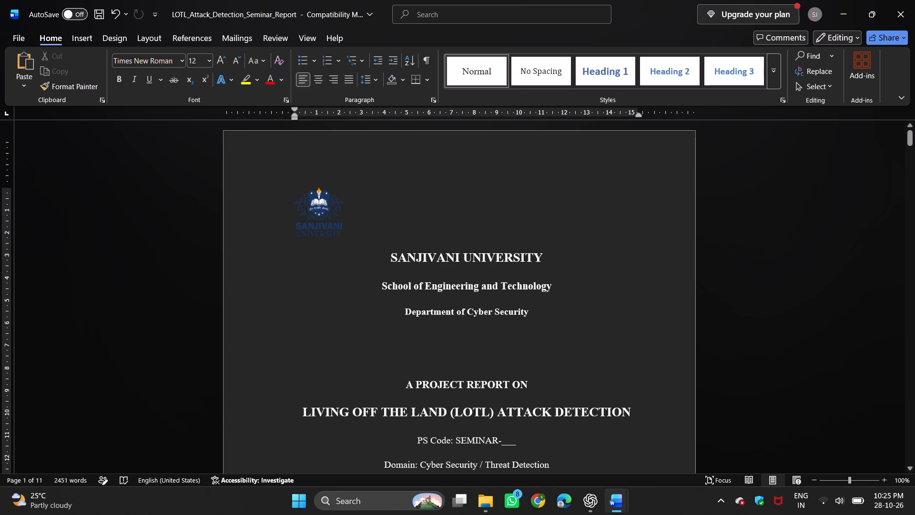
left_click(305, 201)
left_click(314, 77)
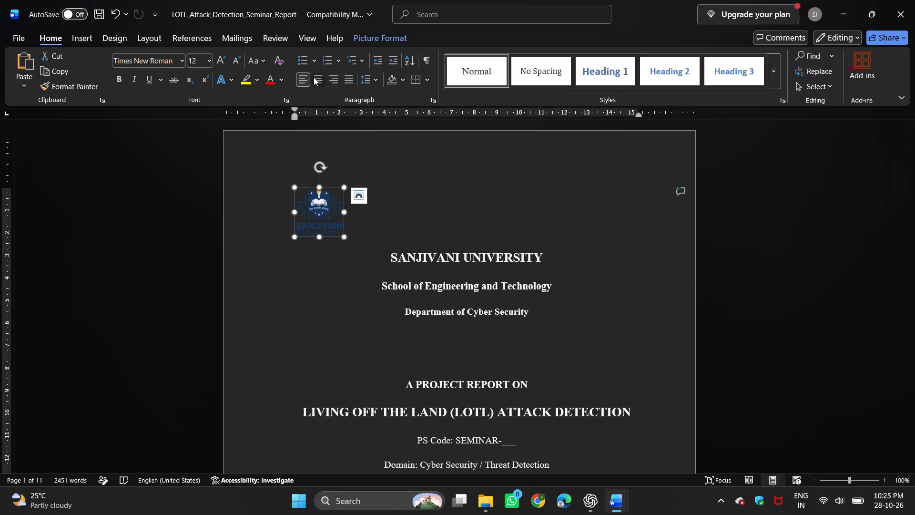
left_click(333, 194)
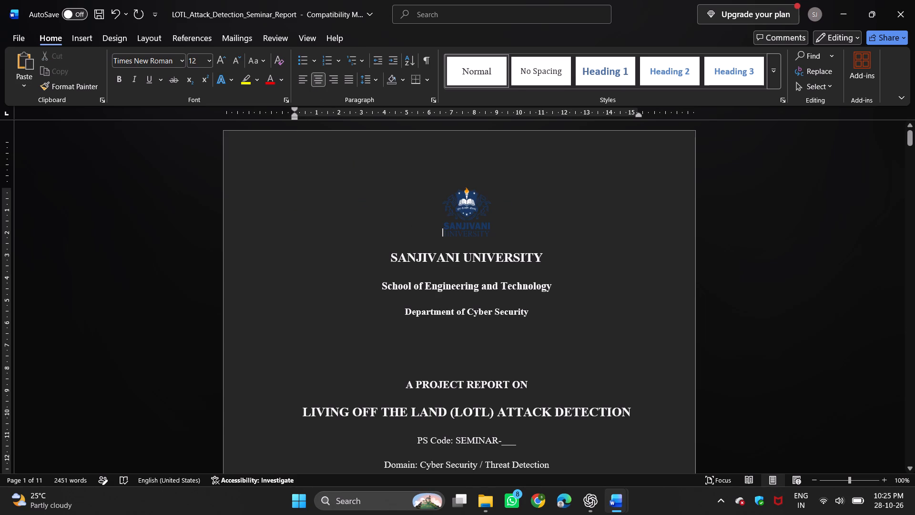
Enlarge the centred cover-page logo proportionally to about 3.2 cm wide.
left_click(481, 205)
left_click_drag(492, 237, 508, 259)
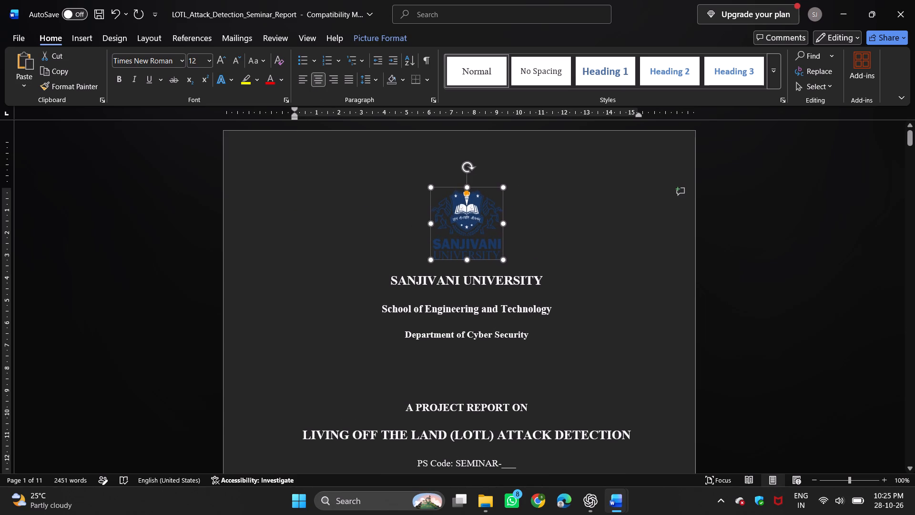
left_click(584, 275)
Arrange the seminar report and the Seminar_S.Y_Report_Format document side by side.
scroll(584, 275, "down", 1)
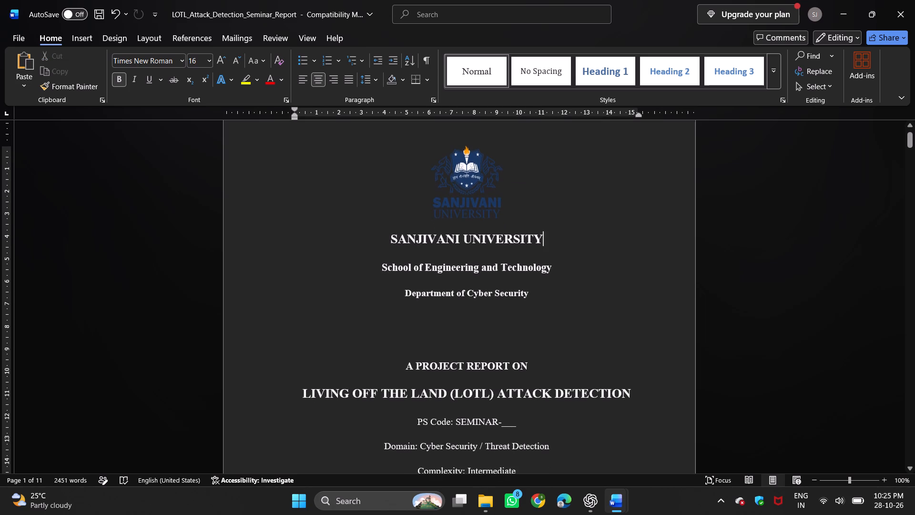
scroll(584, 275, "down", 4)
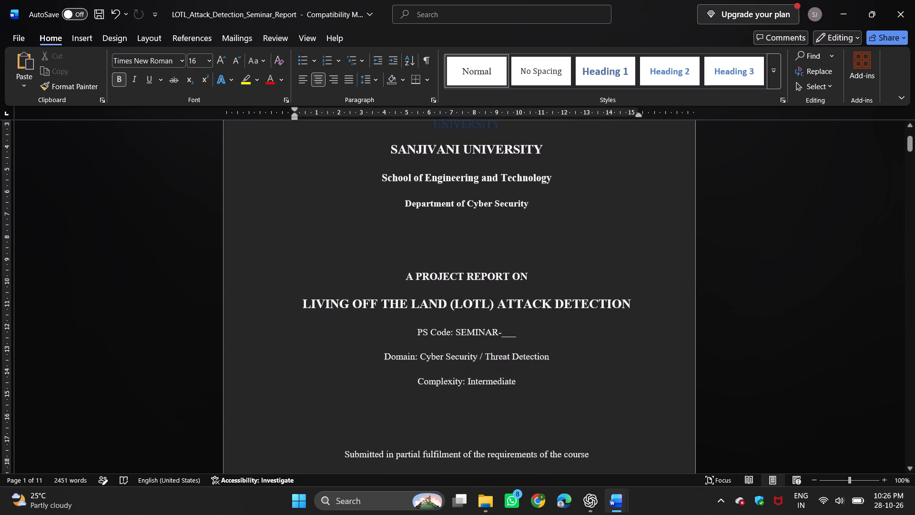
scroll(584, 275, "down", 1)
scroll(455, 222, "up", 2)
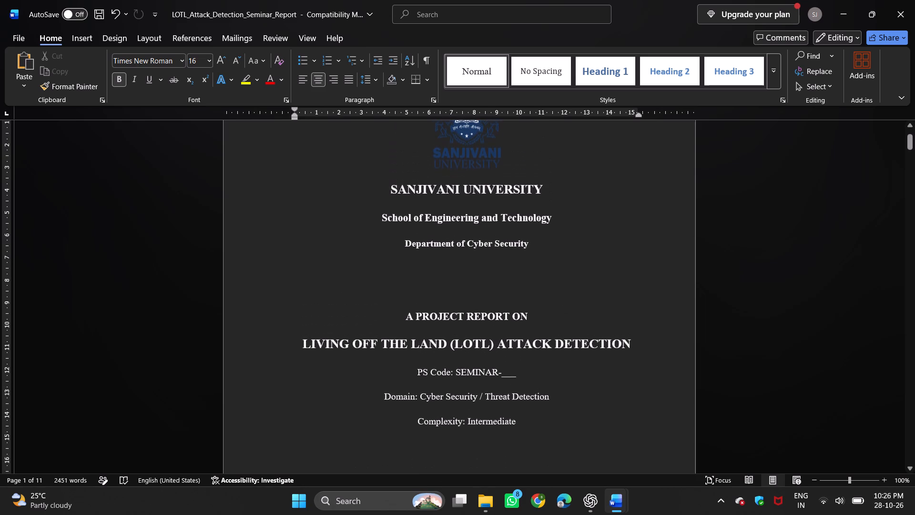
scroll(447, 263, "up", 1)
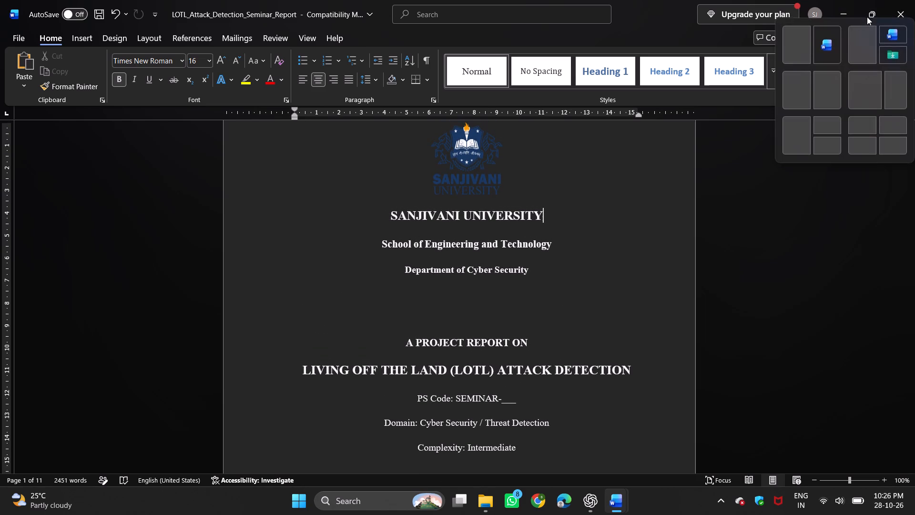
left_click(834, 35)
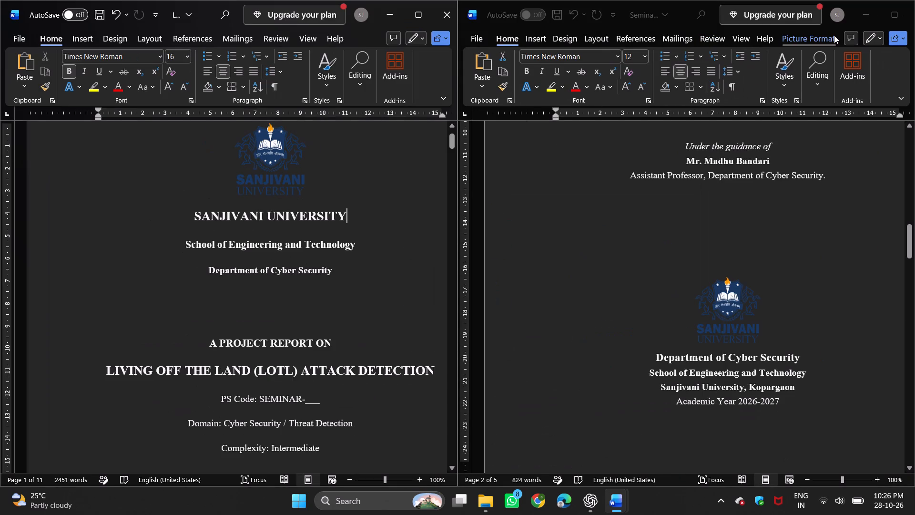
Compare the report's cover page with the cover page layout in the format document.
scroll(749, 202, "up", 4)
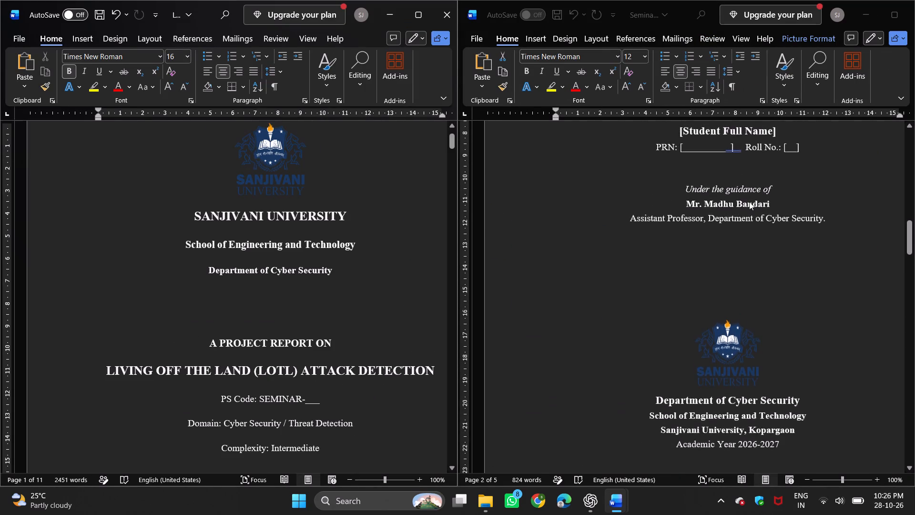
scroll(749, 202, "up", 6)
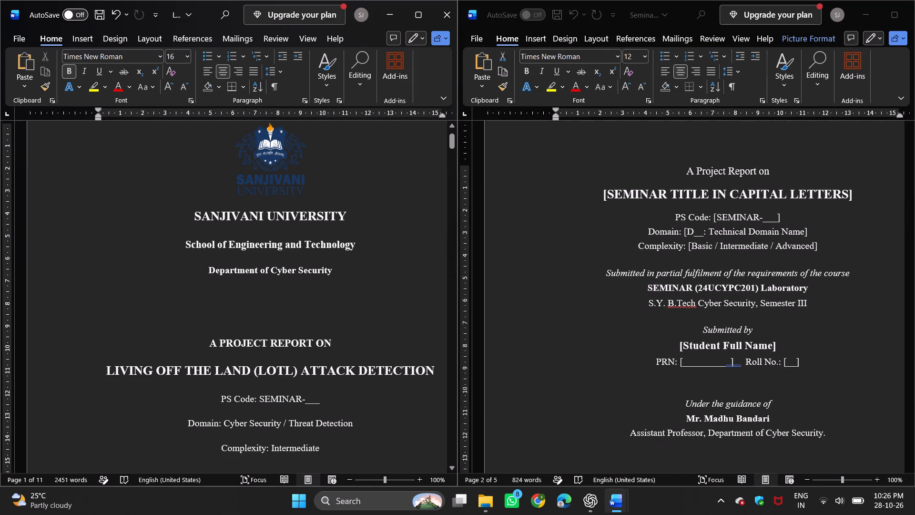
scroll(346, 282, "down", 3)
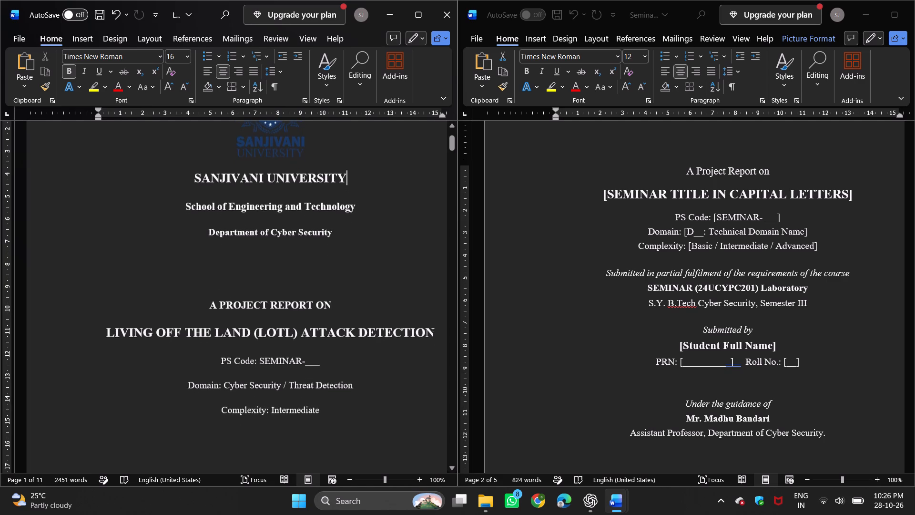
scroll(346, 282, "down", 2)
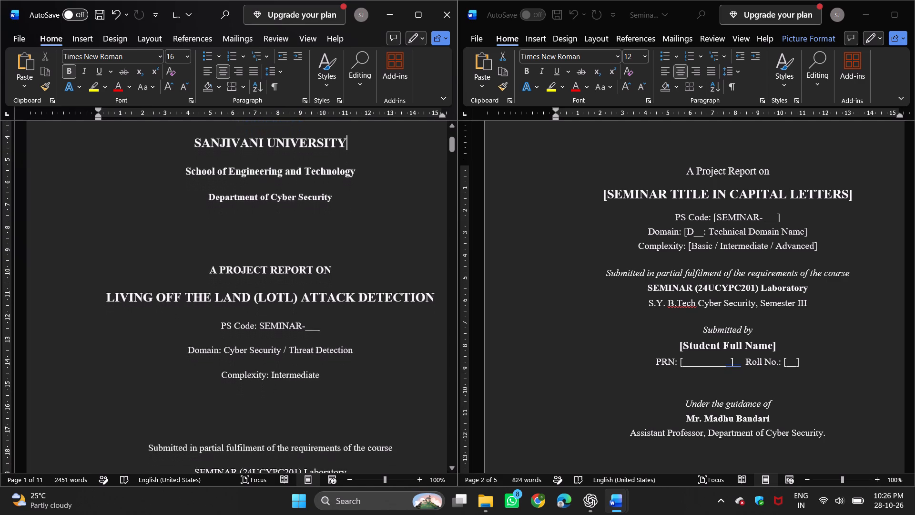
scroll(346, 282, "down", 1)
scroll(621, 230, "up", 1)
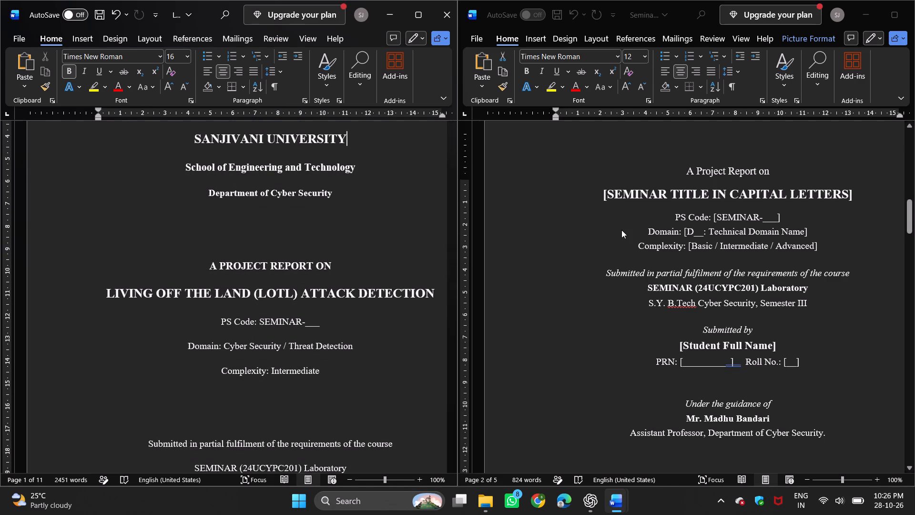
Review the Mandatory Rules and evaluation criteria on the instruction page of the format document.
scroll(621, 230, "up", 7)
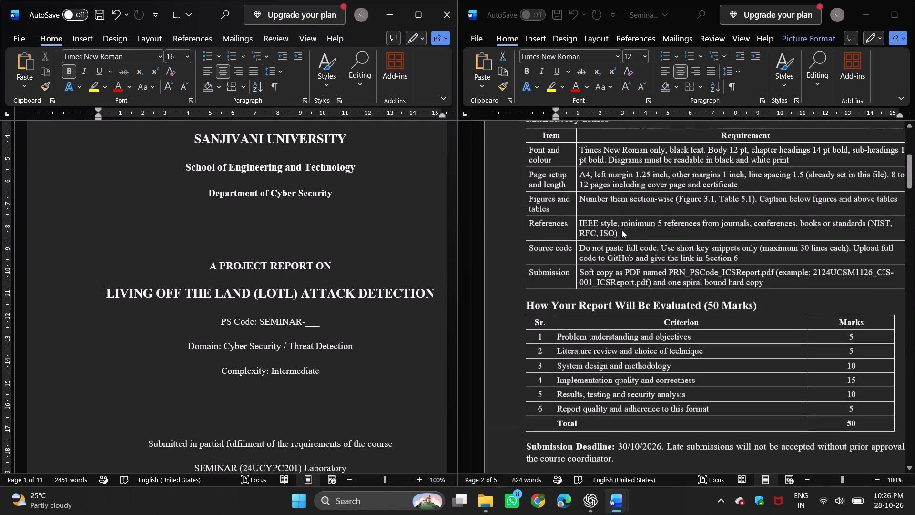
scroll(621, 230, "up", 1)
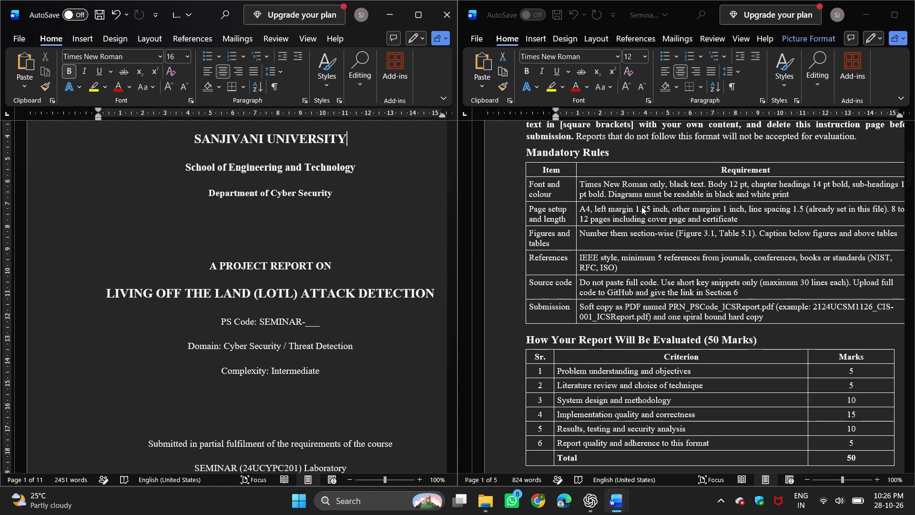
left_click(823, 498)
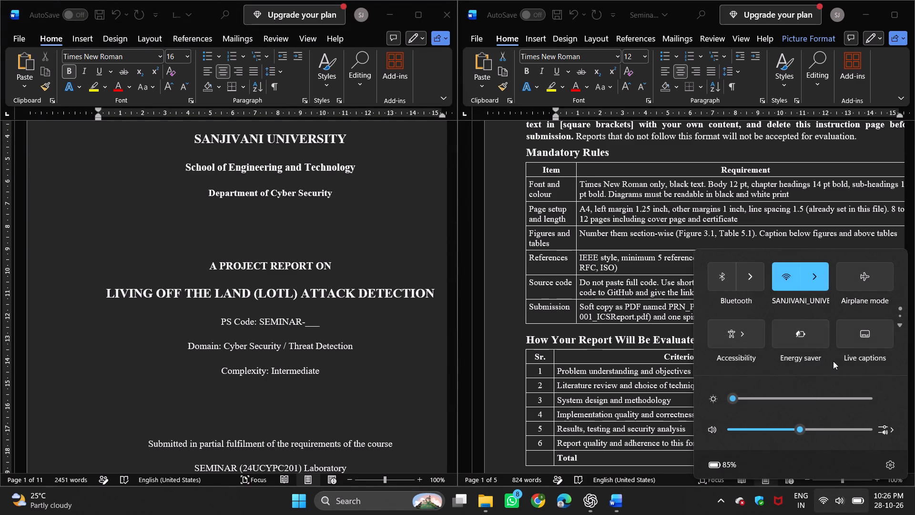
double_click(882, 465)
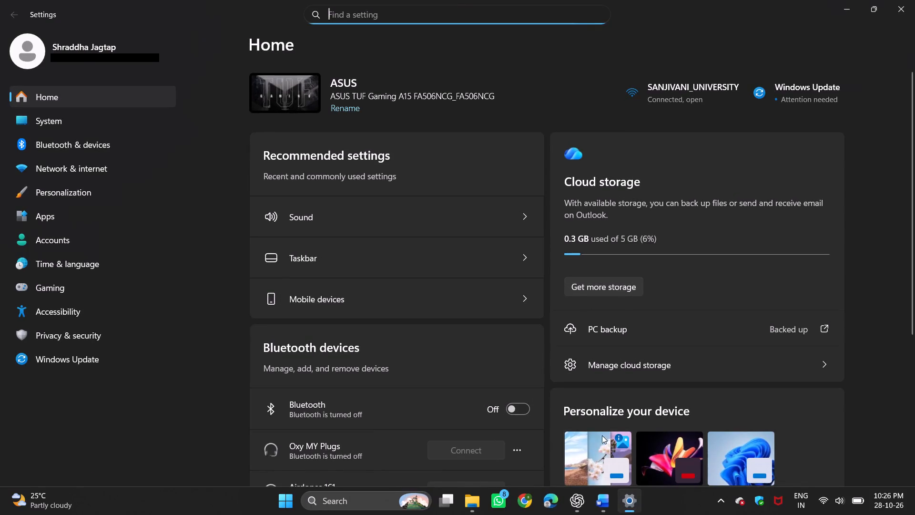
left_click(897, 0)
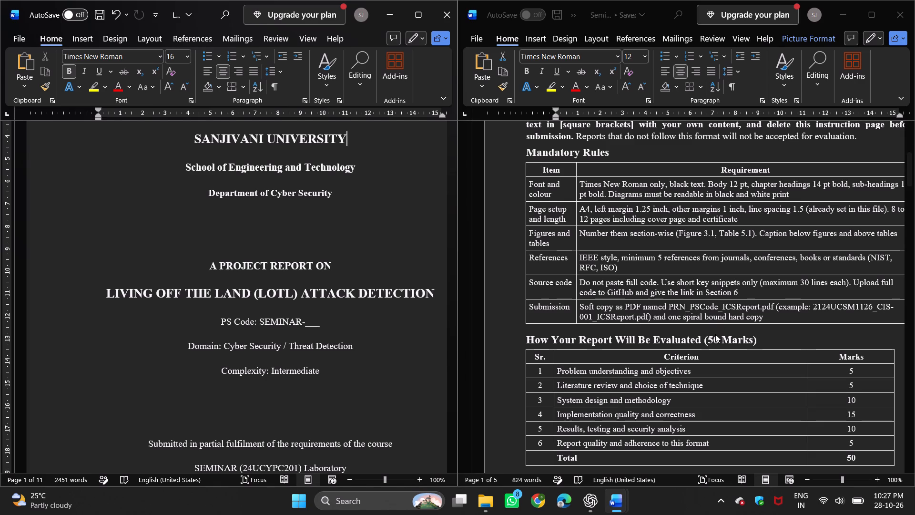
Read the Mandatory Rules, evaluation criteria and submission deadline on the format document's instruction page.
scroll(715, 334, "down", 1)
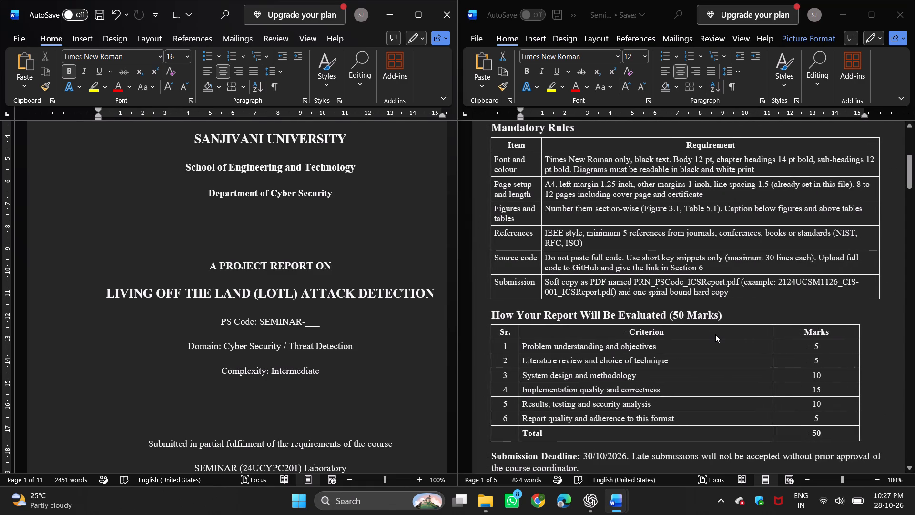
scroll(715, 334, "down", 2)
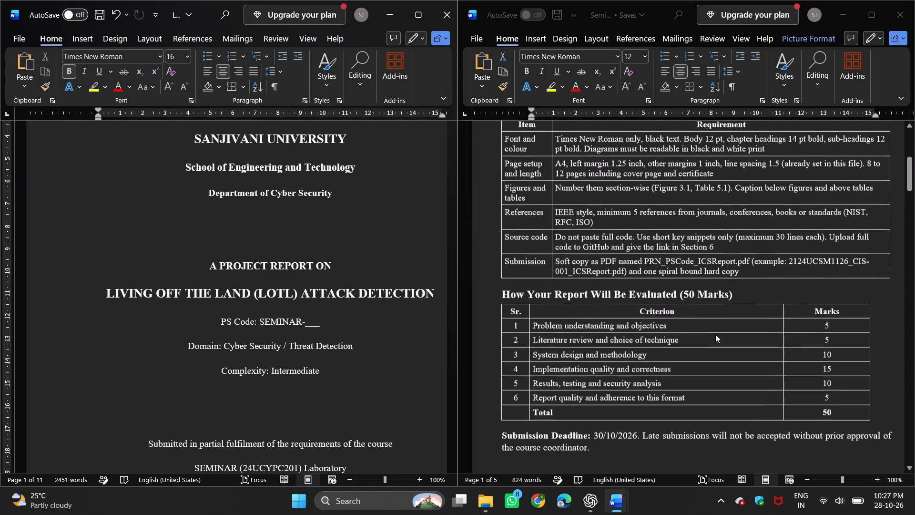
scroll(715, 334, "down", 1)
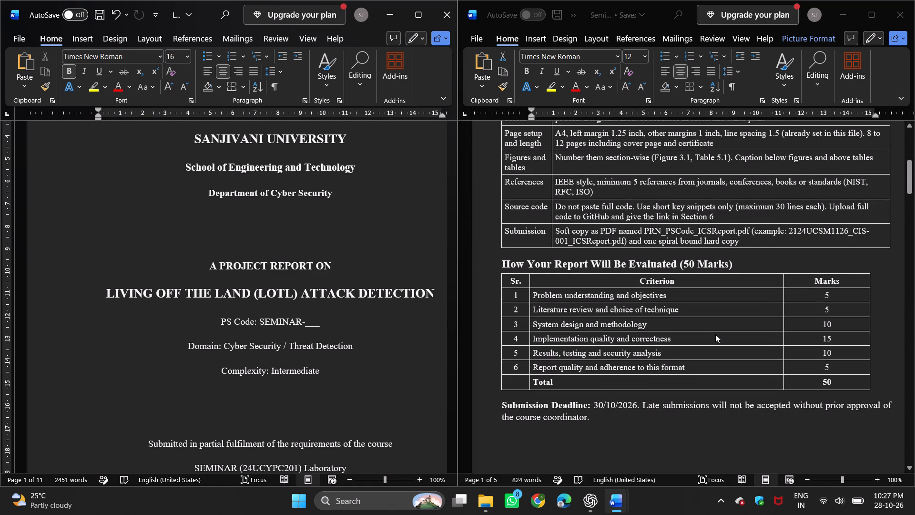
scroll(715, 334, "down", 4)
Read through the end of the format document's instruction page and its title page layout down to the guide's details.
scroll(715, 334, "down", 2)
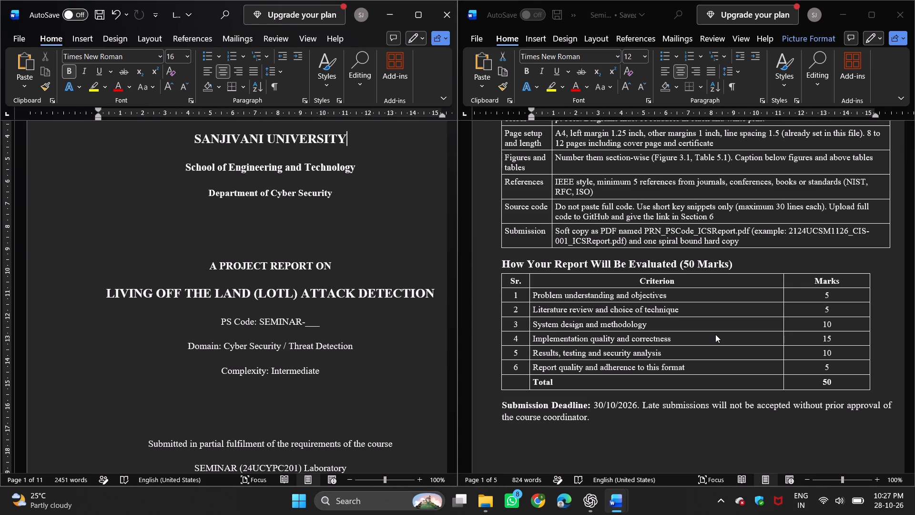
scroll(715, 334, "down", 2)
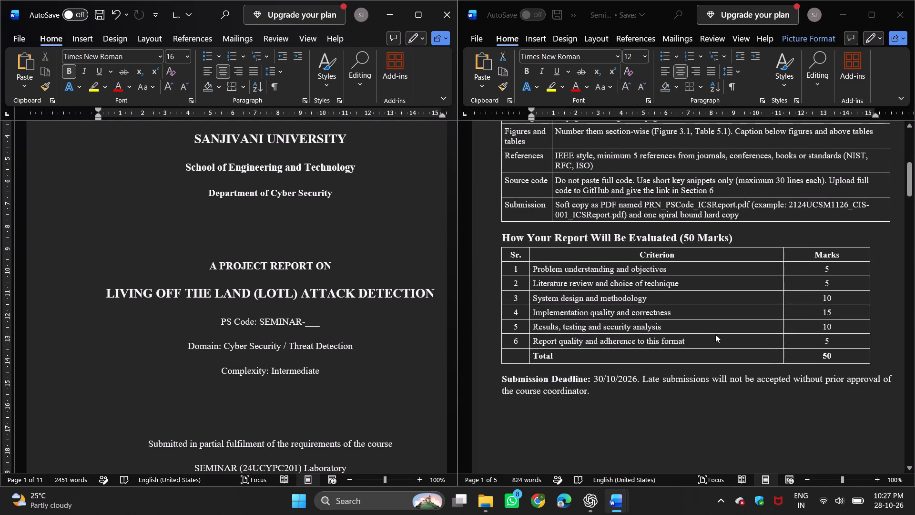
scroll(715, 334, "down", 1)
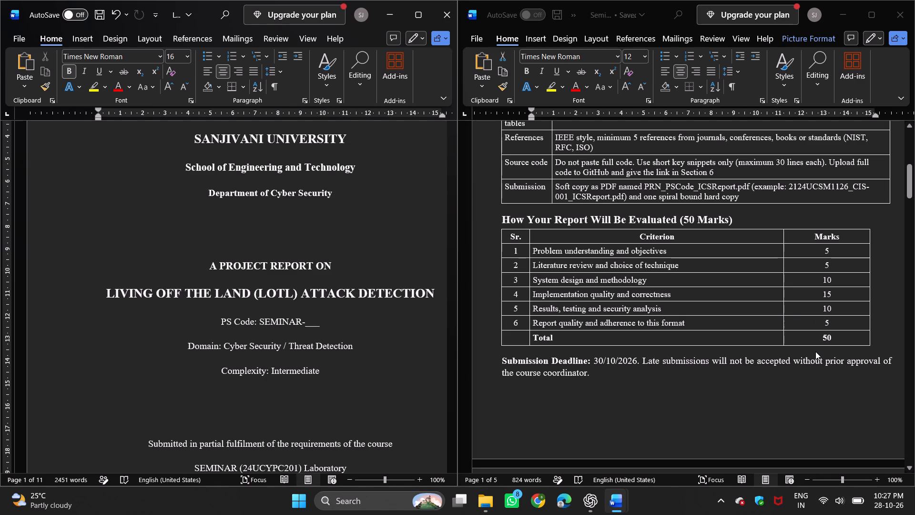
scroll(815, 351, "down", 2)
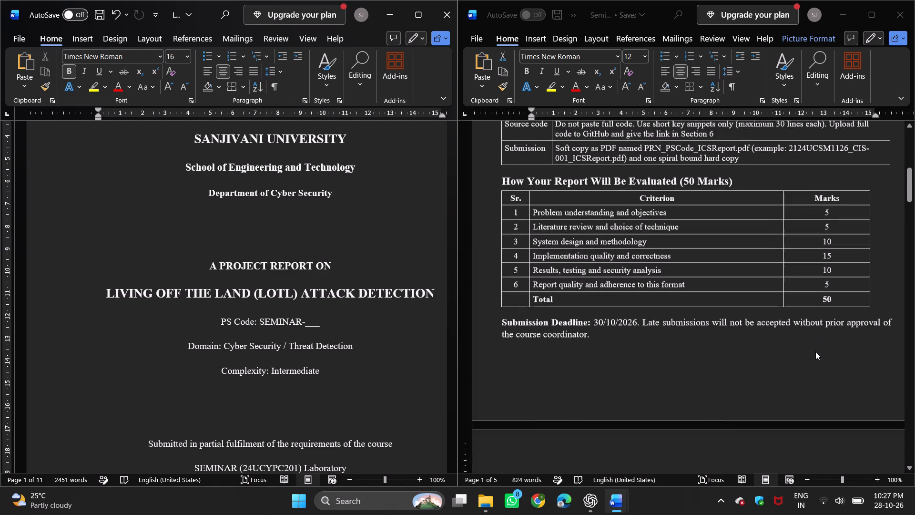
scroll(815, 351, "down", 3)
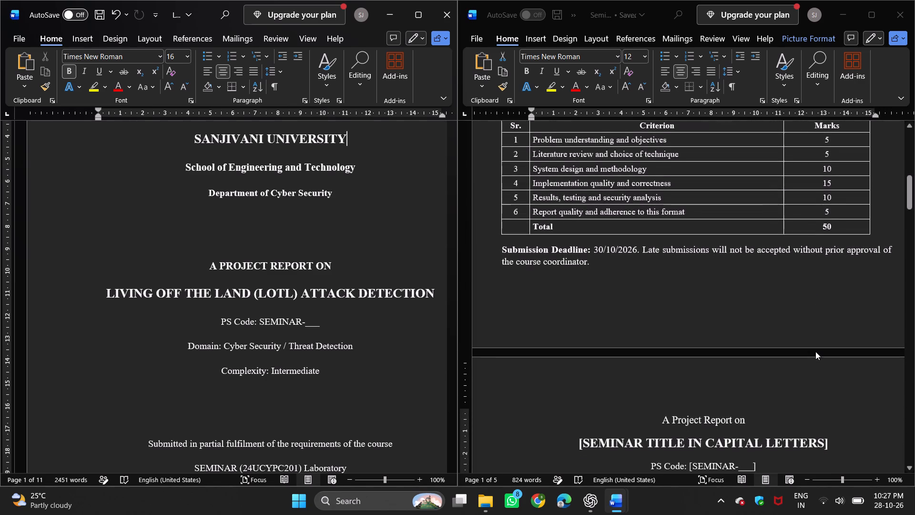
scroll(815, 351, "down", 3)
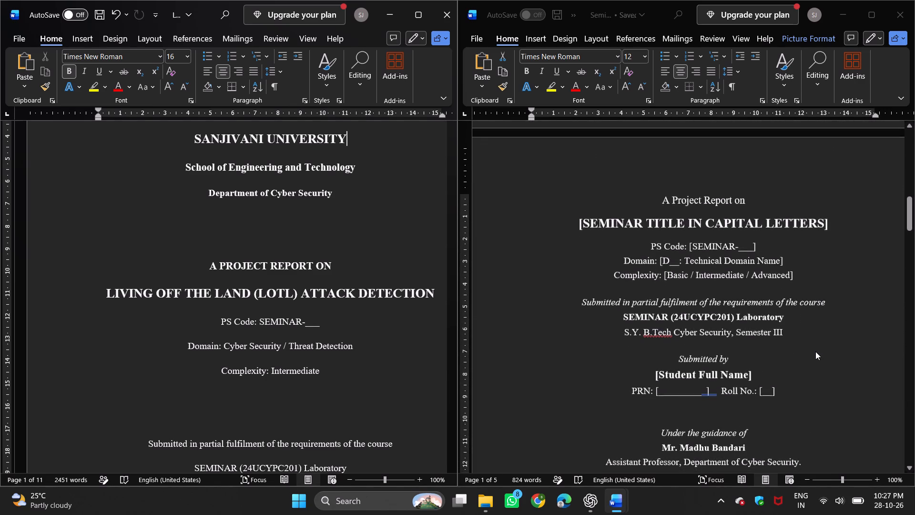
scroll(815, 351, "down", 3)
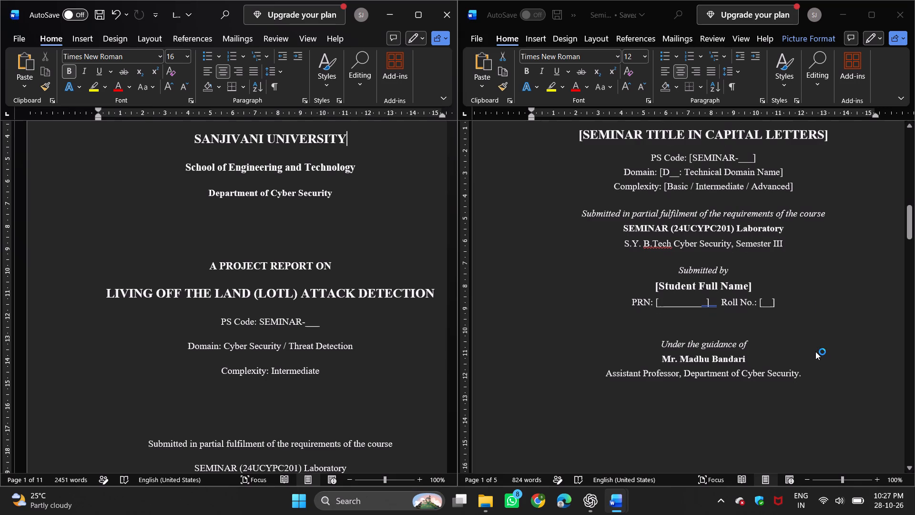
scroll(815, 351, "down", 1)
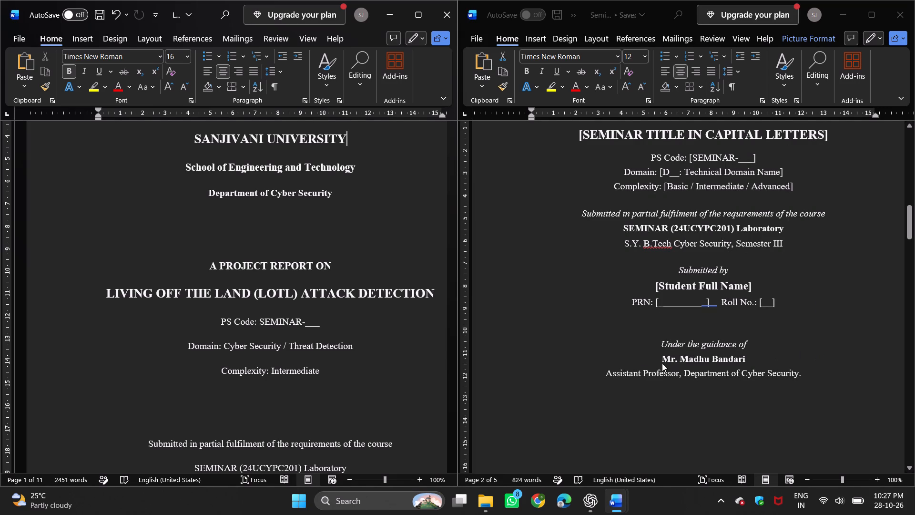
Review the report's cover page from the logo down to the student names against the format document's title page.
left_click(321, 349)
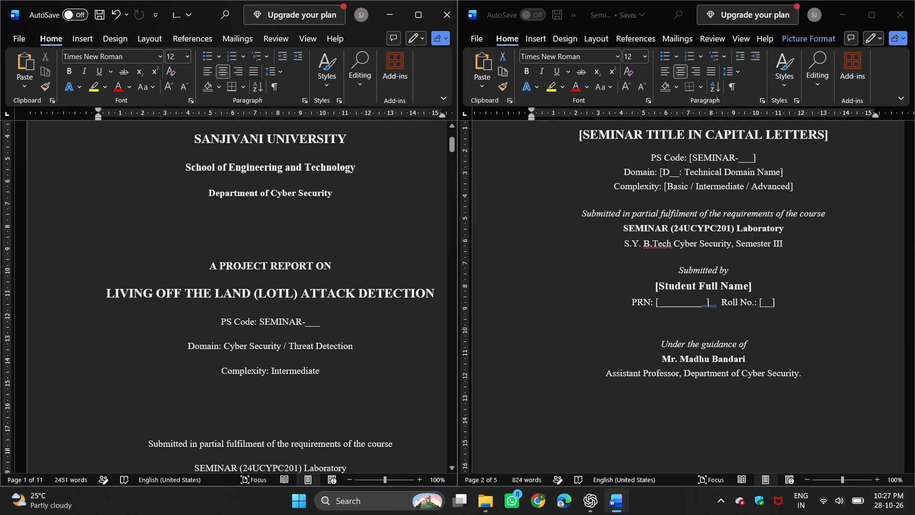
left_click(296, 324)
scroll(279, 228, "up", 3)
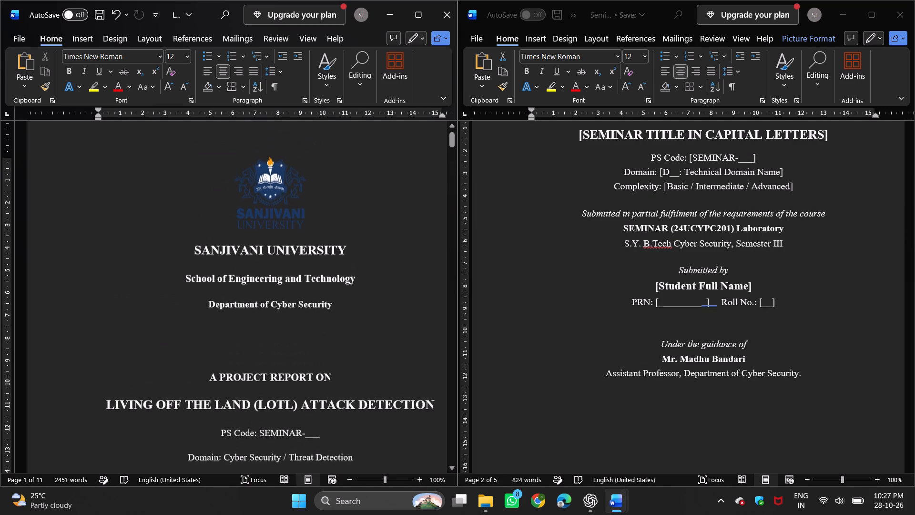
left_click_drag(187, 236, 265, 486)
scroll(260, 467, "up", 1)
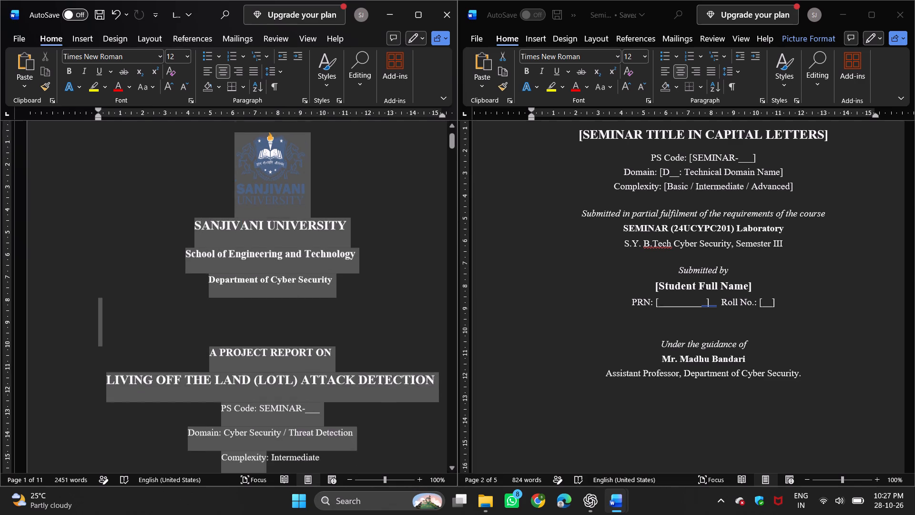
left_click_drag(265, 486, 265, 486)
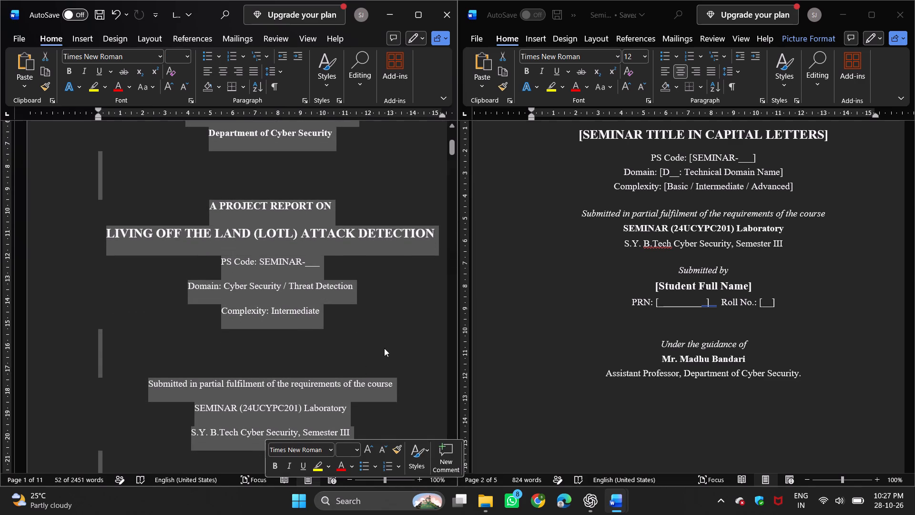
left_click(393, 339)
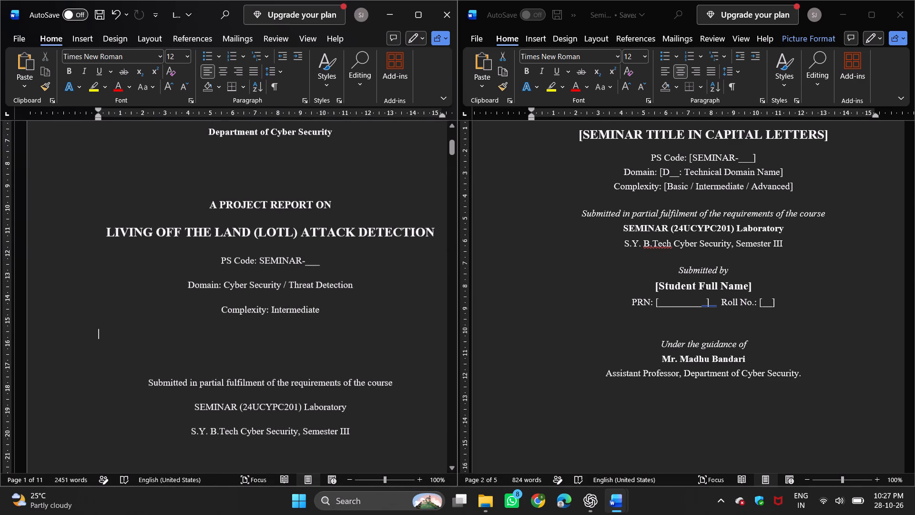
scroll(393, 339, "down", 1)
left_click(356, 336)
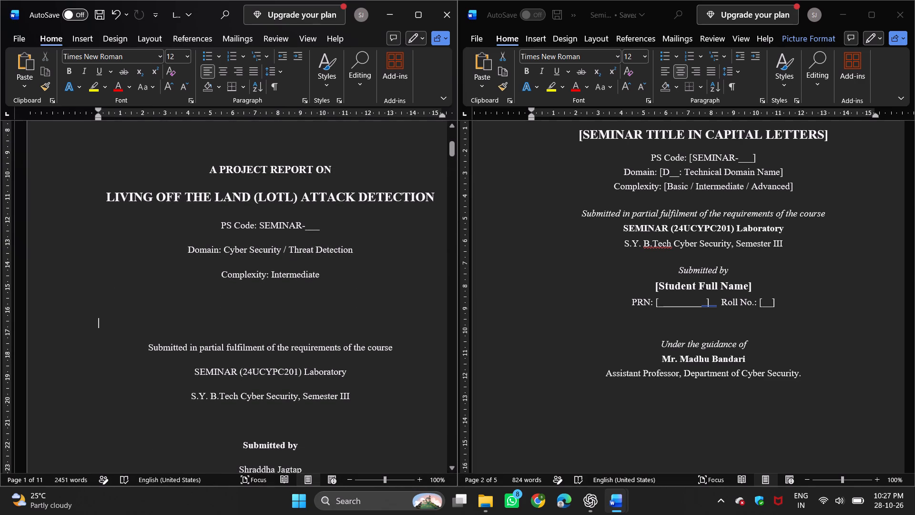
left_click(358, 343)
scroll(359, 371, "down", 1)
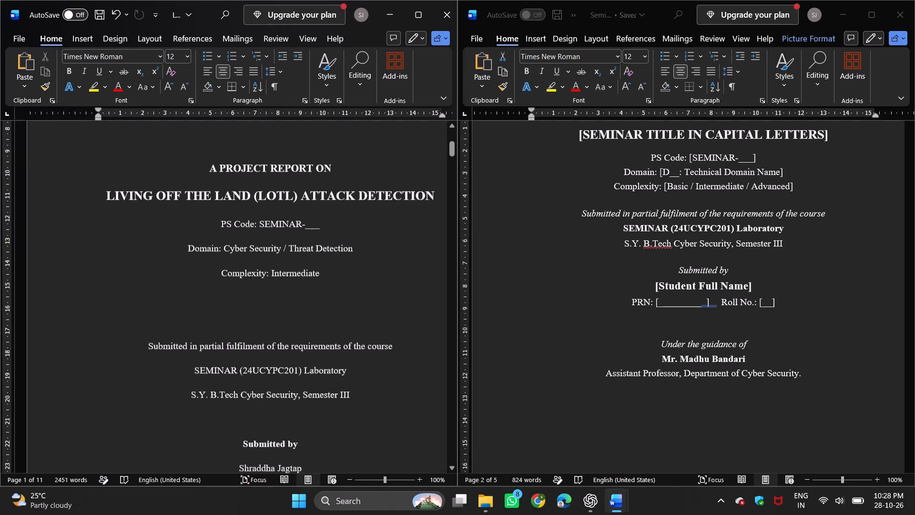
scroll(359, 371, "down", 4)
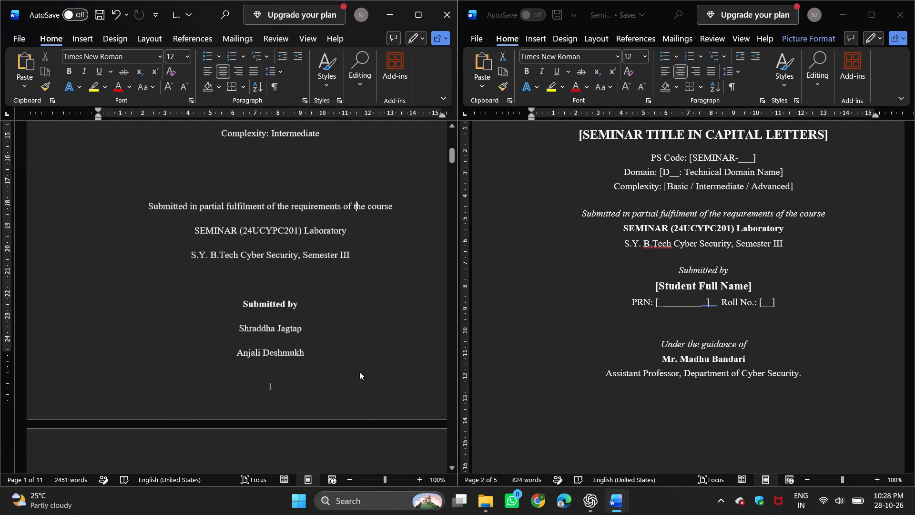
scroll(359, 371, "down", 2)
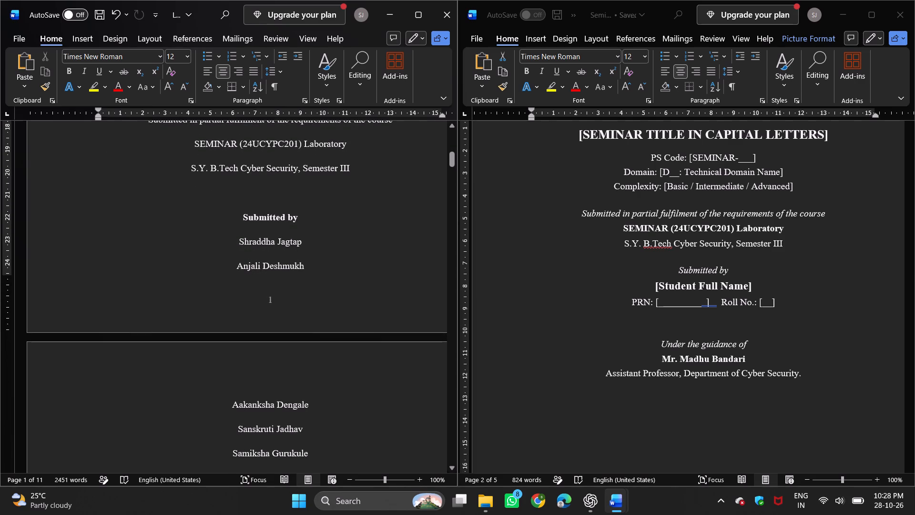
Examine the format document's title page footer and certificate page, and compare its "Submitted by" block with the report's.
scroll(359, 371, "down", 1)
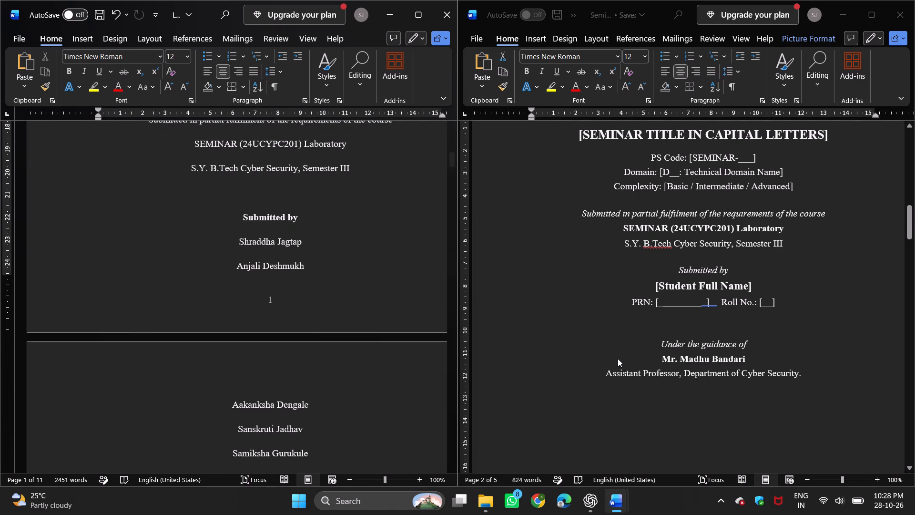
scroll(618, 359, "down", 4)
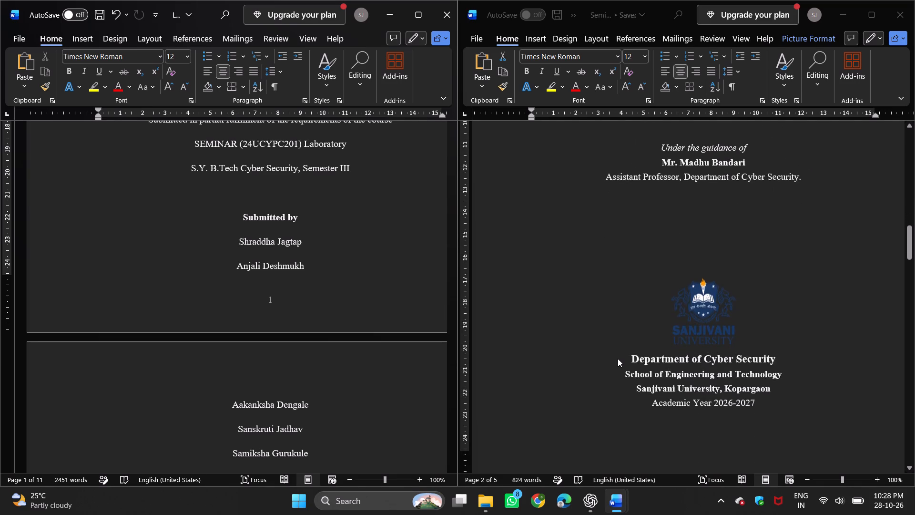
scroll(618, 359, "down", 4)
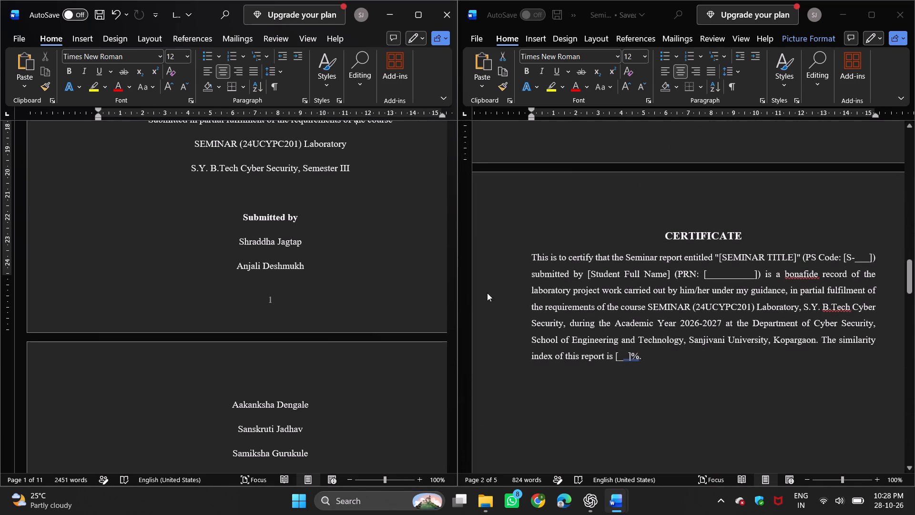
right_click(403, 269)
scroll(680, 235, "up", 1)
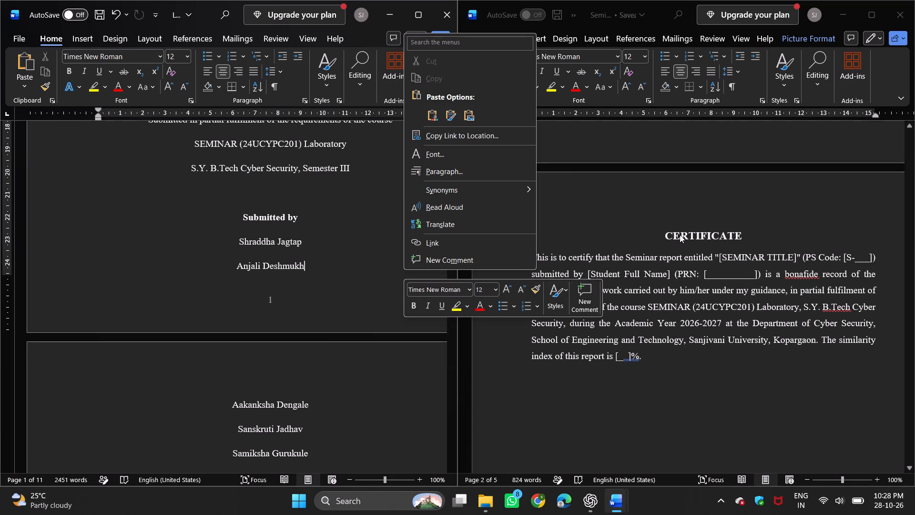
scroll(680, 235, "up", 6)
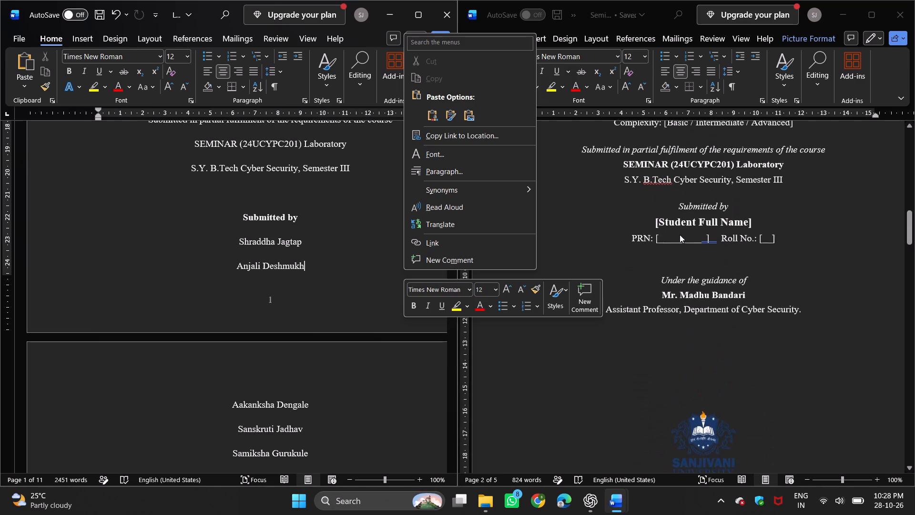
left_click(631, 277)
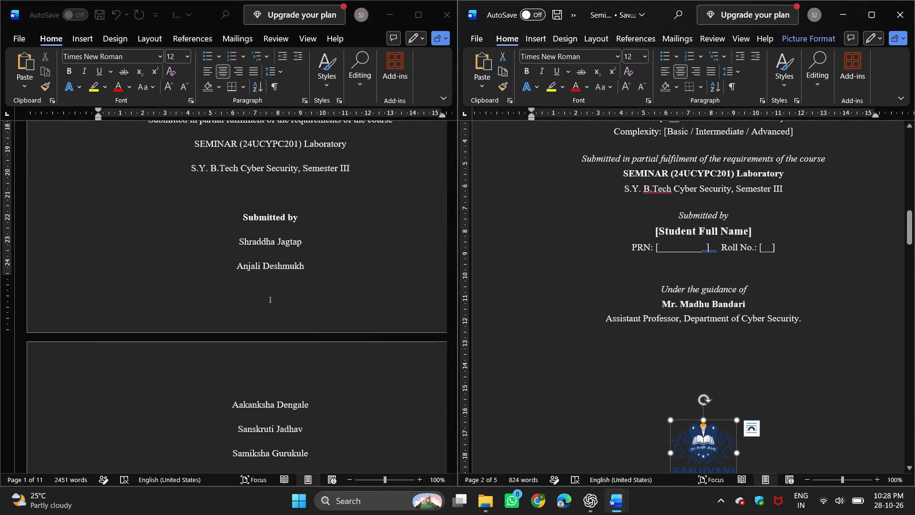
scroll(362, 218, "down", 2)
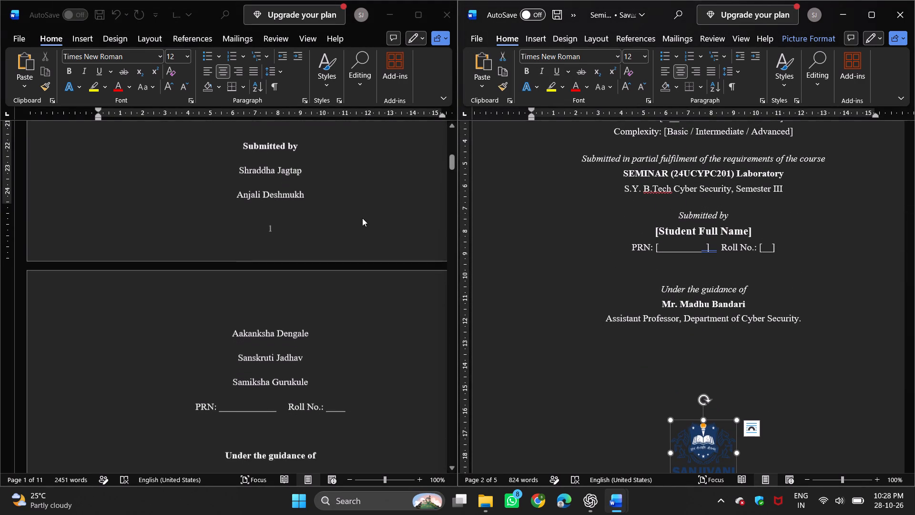
scroll(362, 218, "down", 1)
scroll(362, 218, "up", 3)
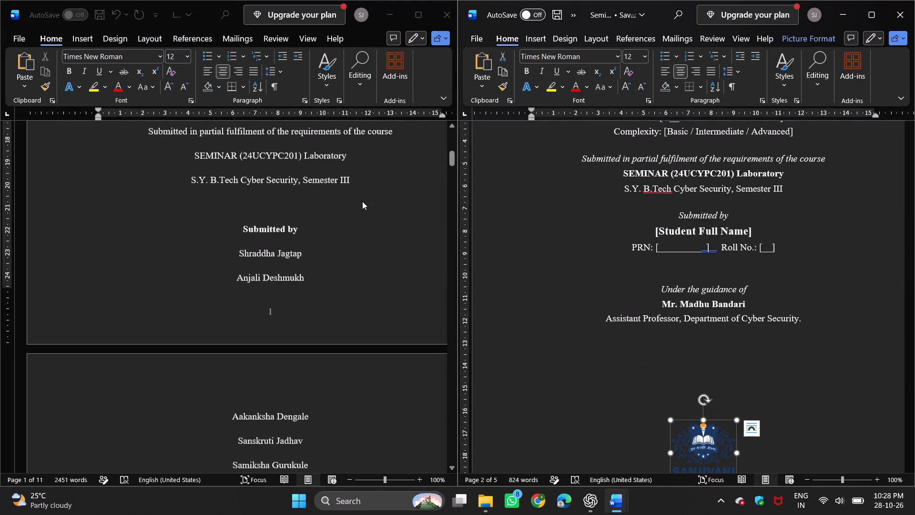
Insert three blank lines after "S.Y. B.Tech Cyber Security, Semester III" to move the report's "Submitted by" block onto the next page.
left_click(375, 204)
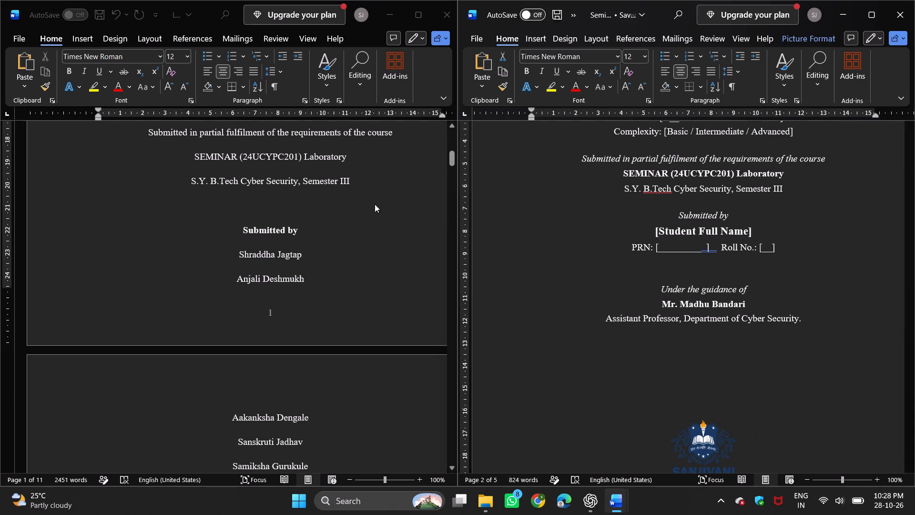
left_click(375, 186)
left_click(376, 196)
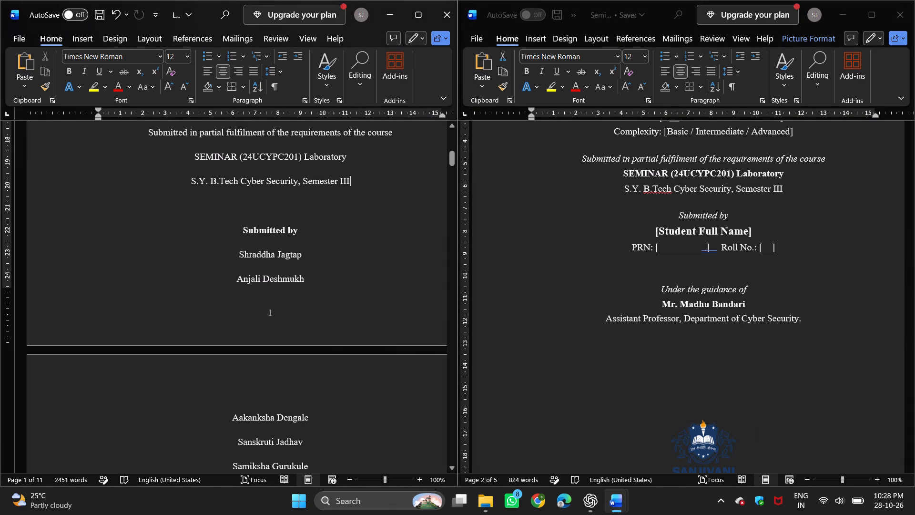
left_click(376, 196)
key("Return")
key("Return")
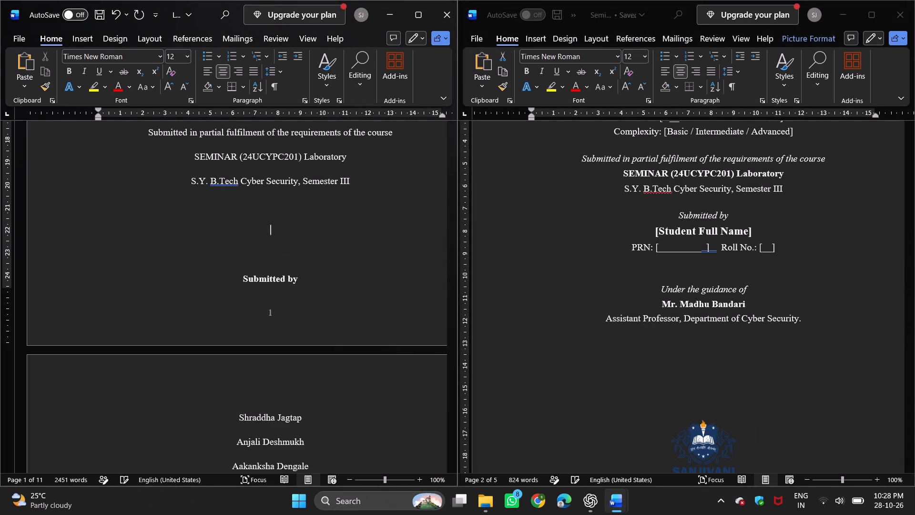
key("Return")
scroll(376, 196, "down", 2)
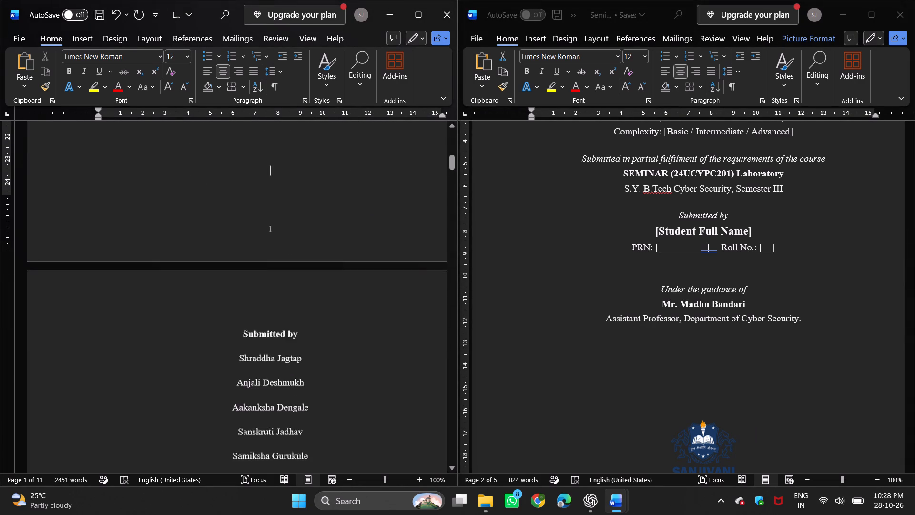
scroll(376, 196, "down", 2)
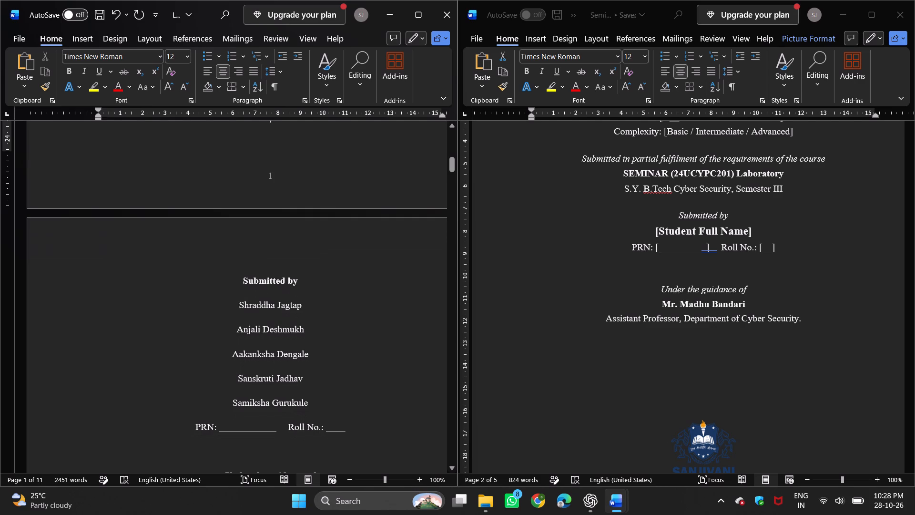
Move the first student name under "Submitted by" to directly below the third name, keeping it centred on its own line.
scroll(376, 196, "down", 2)
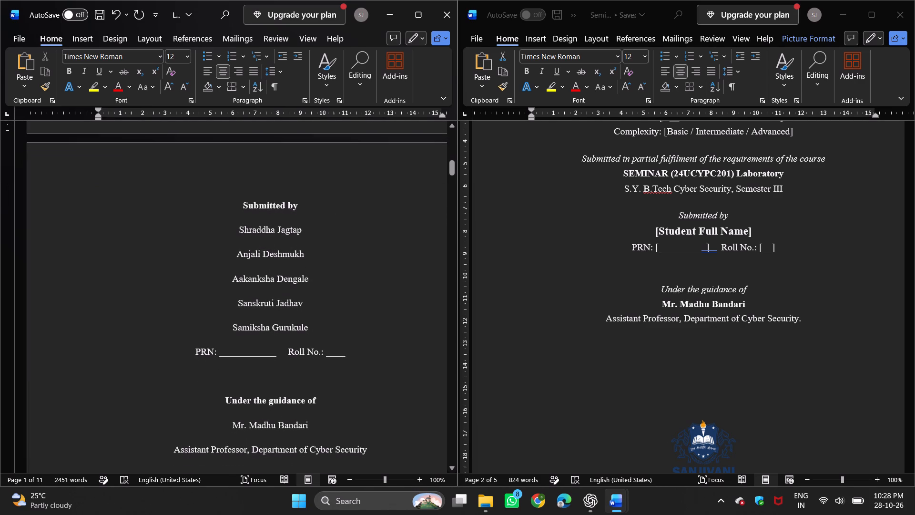
left_click(309, 237)
left_click_drag(308, 234, 242, 234)
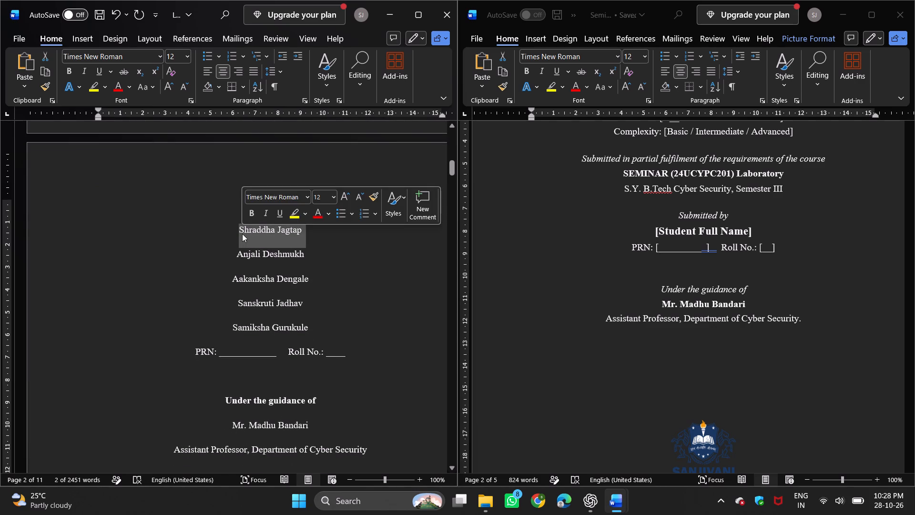
key("ctrl+c")
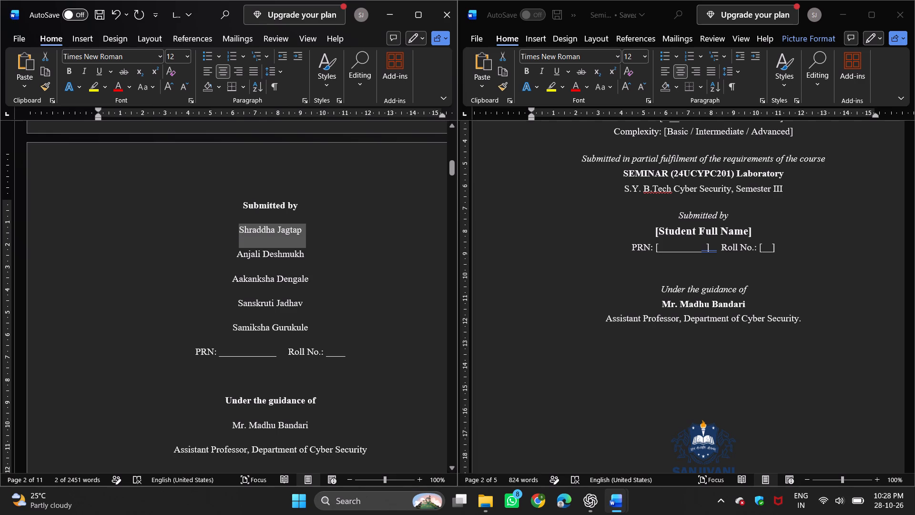
left_click(314, 287)
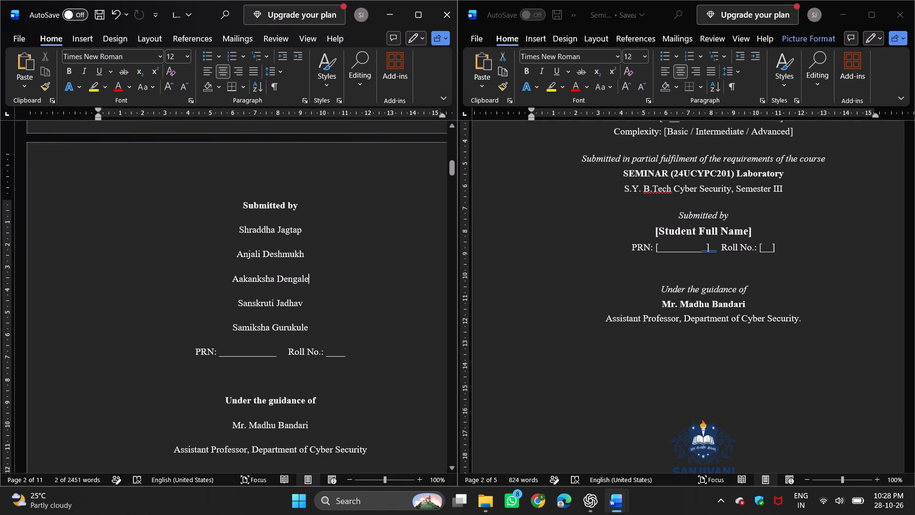
key("Return")
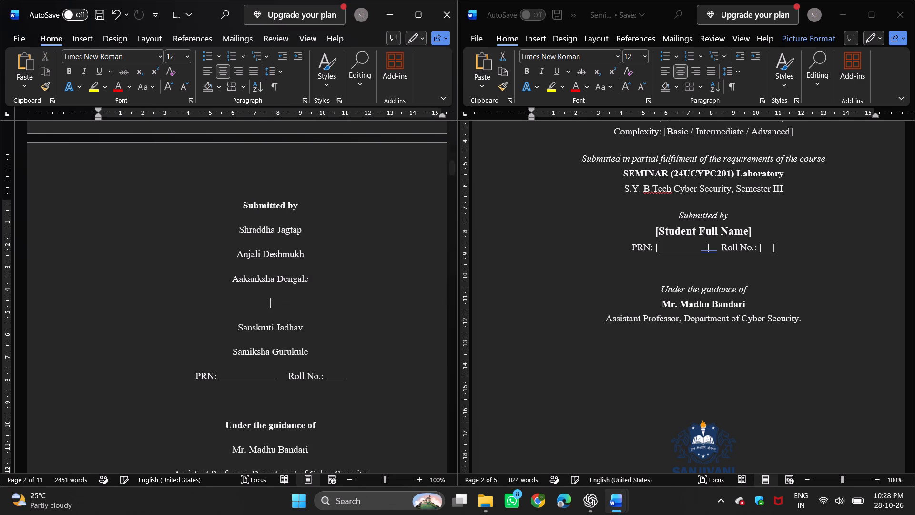
key("ctrl+v")
key("BackSpace")
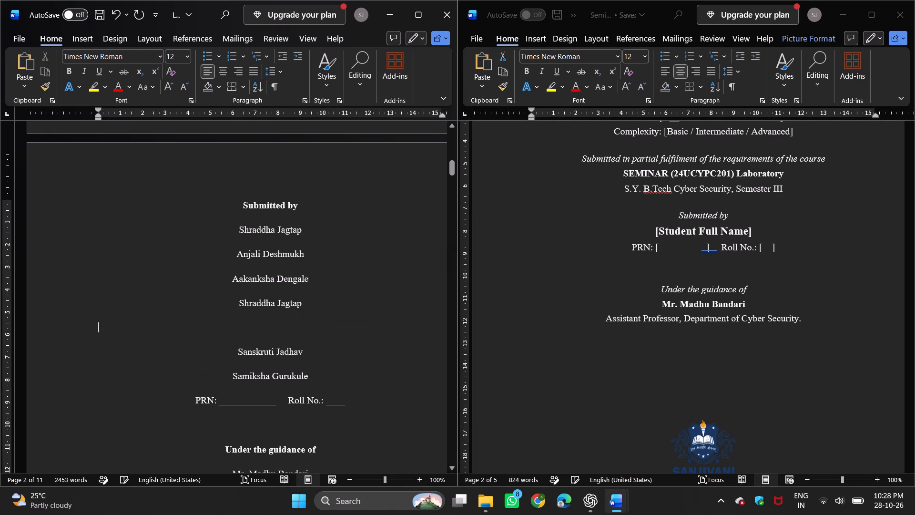
key("BackSpace")
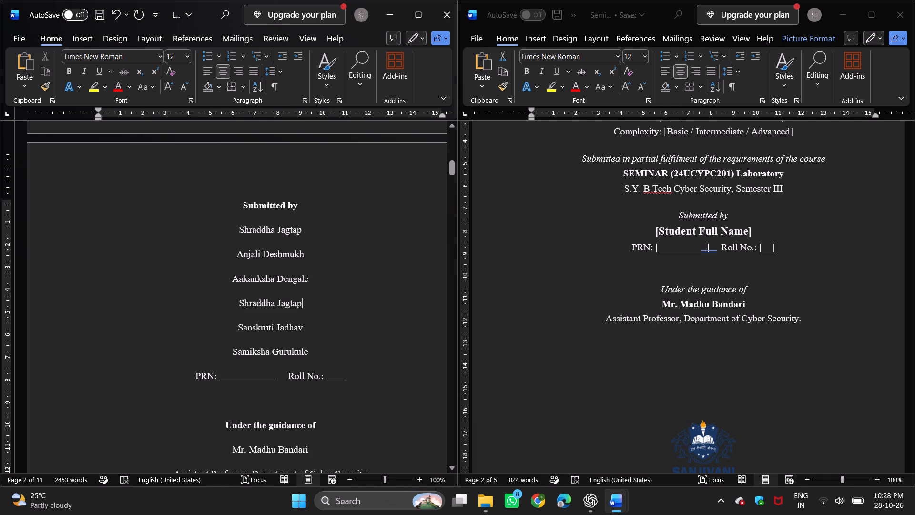
left_click_drag(324, 244, 245, 238)
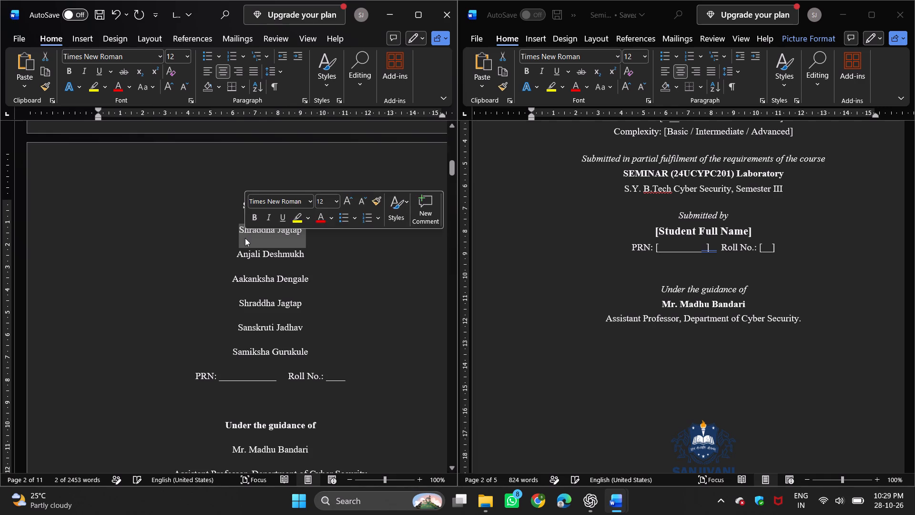
key("BackSpace")
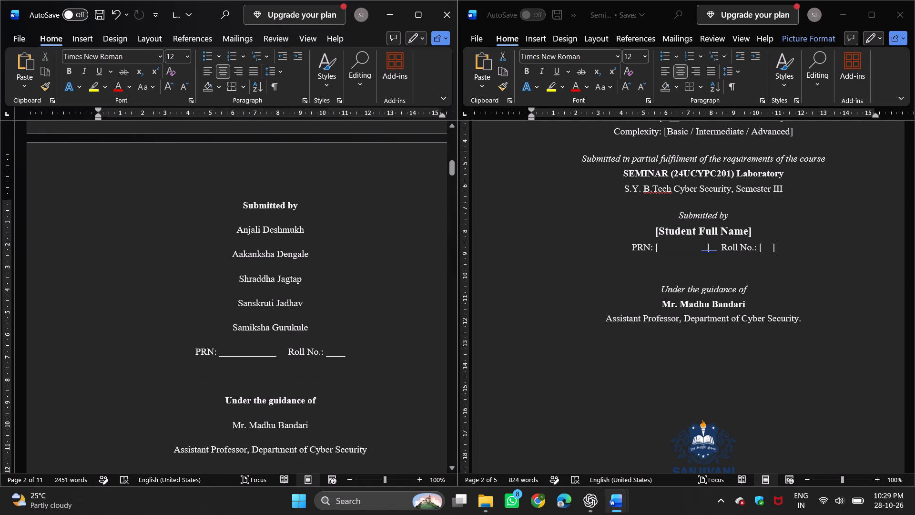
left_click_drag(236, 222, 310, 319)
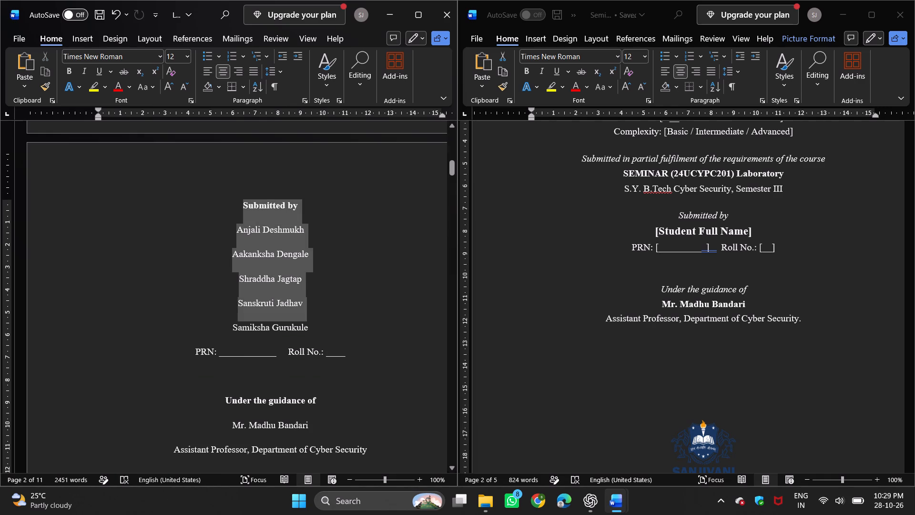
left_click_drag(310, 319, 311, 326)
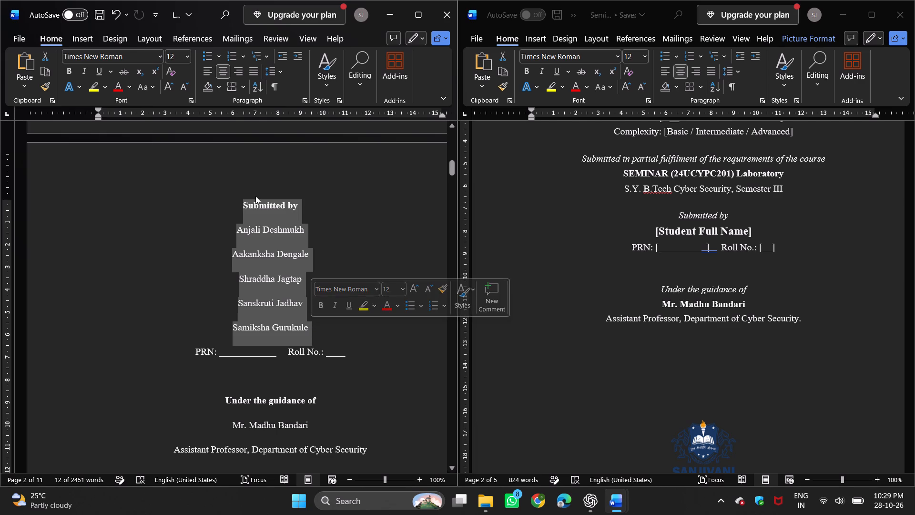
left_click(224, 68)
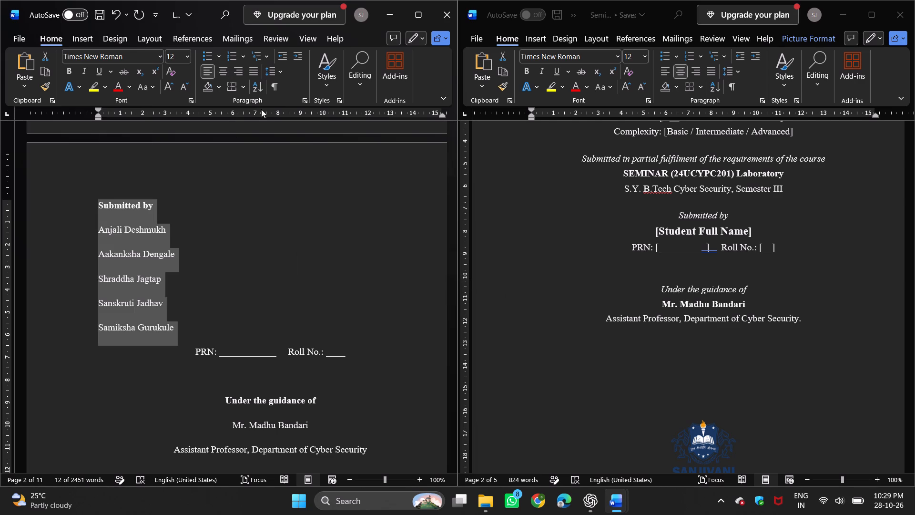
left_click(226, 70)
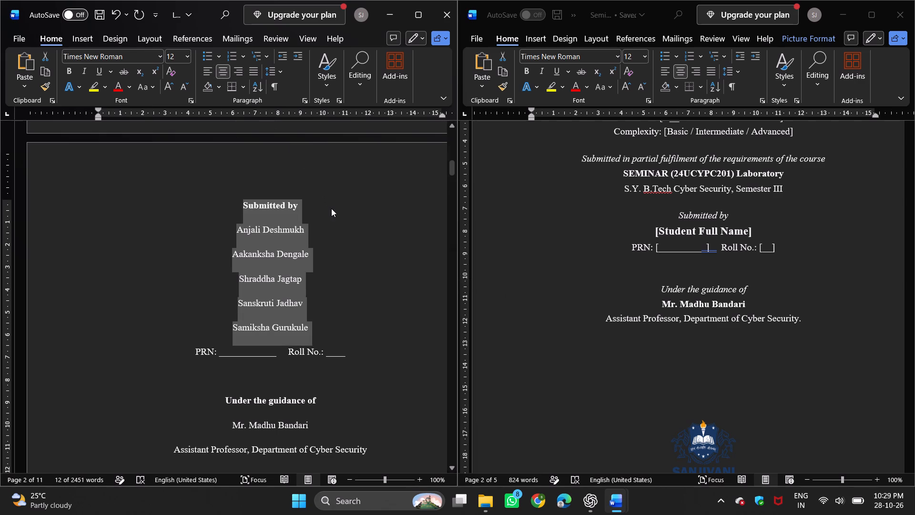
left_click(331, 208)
Add the student's PRN in square brackets after the first name under "Submitted by".
left_click(321, 227)
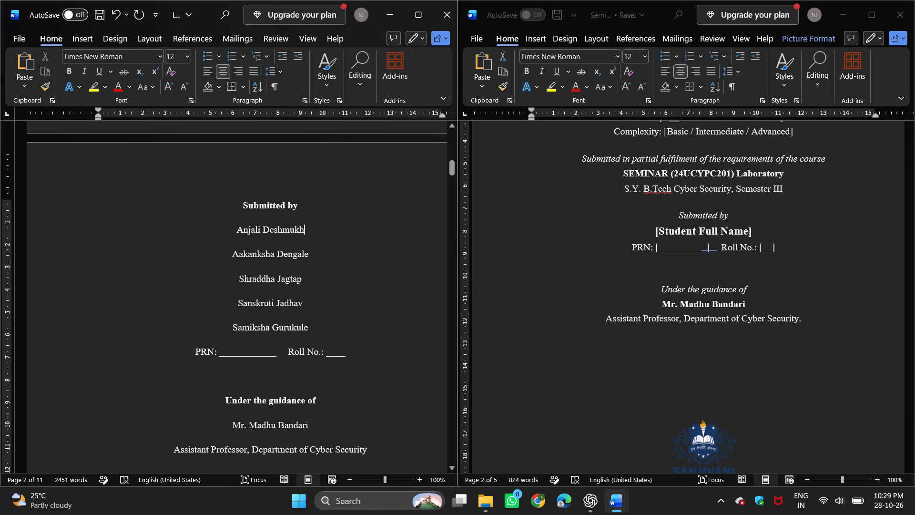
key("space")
key("bracketleft")
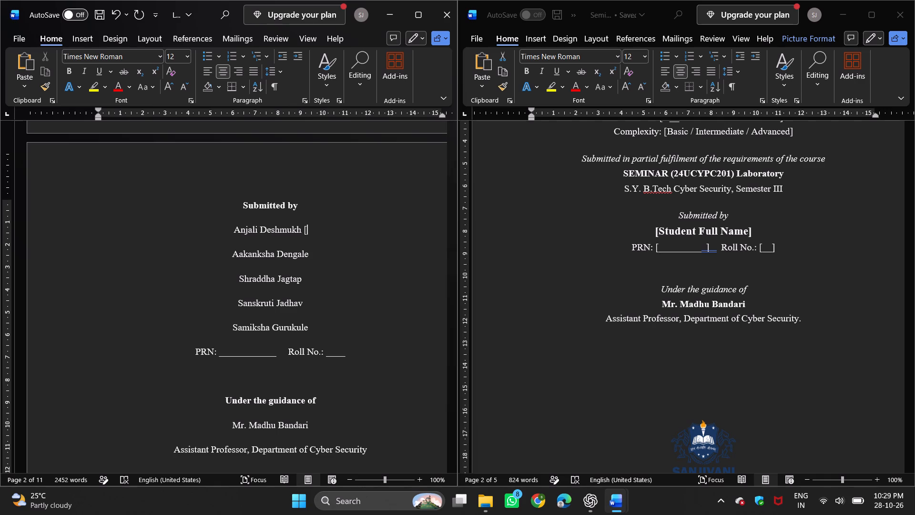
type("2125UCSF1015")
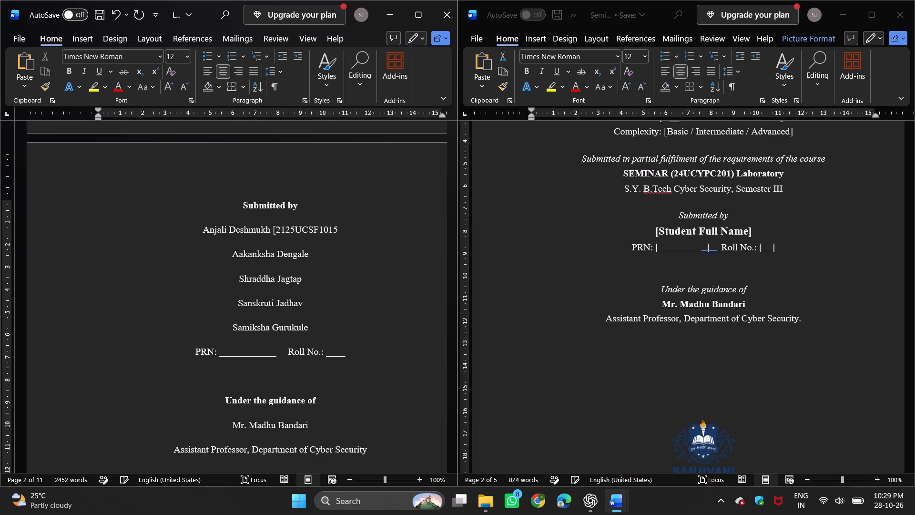
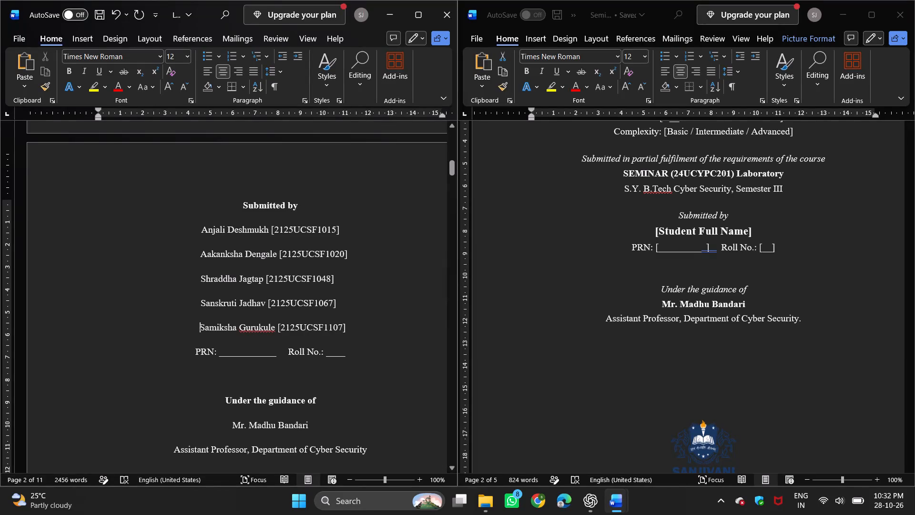
Delete the blank "PRN / Roll No." line below the student names on the report's cover.
left_click_drag(347, 362, 186, 353)
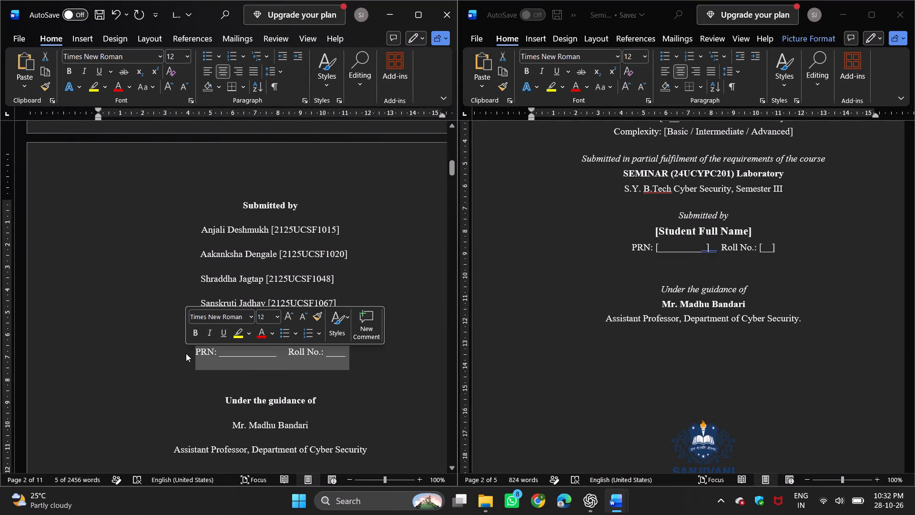
key("BackSpace")
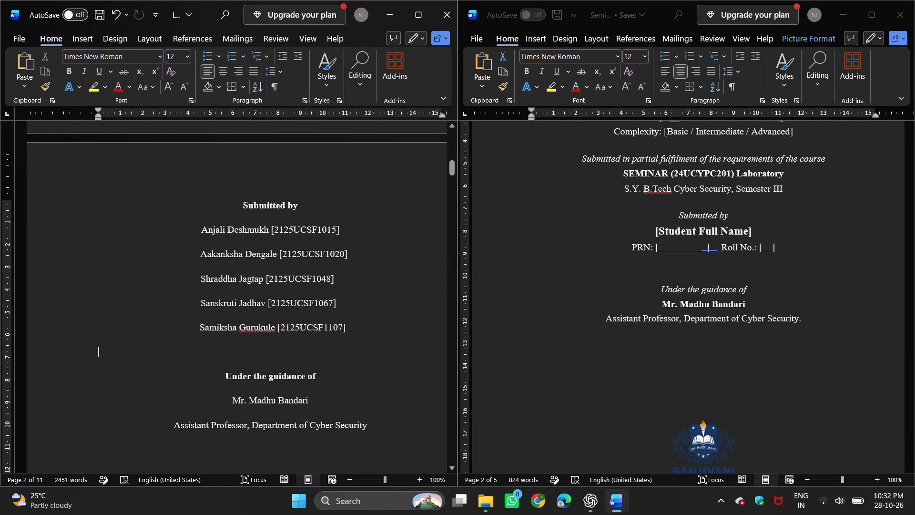
Compare the report's cover, including the guidance block and closing university lines, with the footer of the format document's title page.
scroll(332, 354, "down", 1)
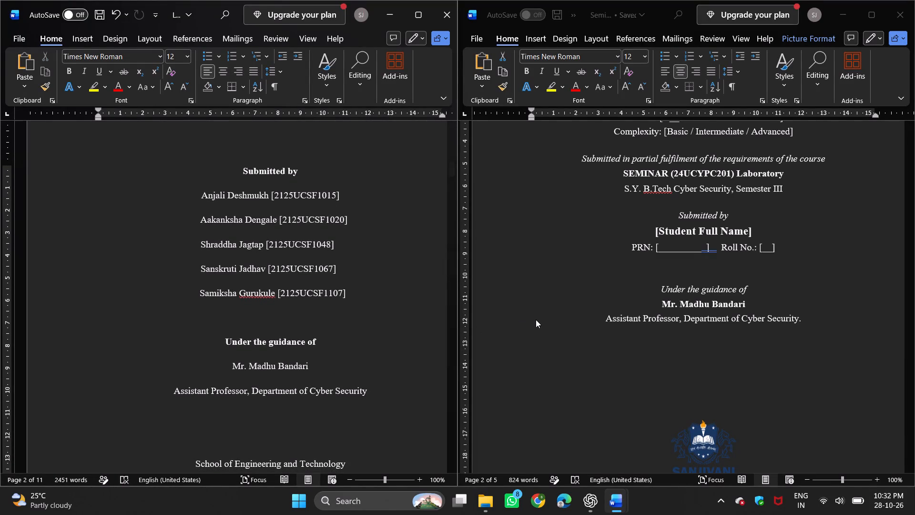
scroll(386, 341, "down", 1)
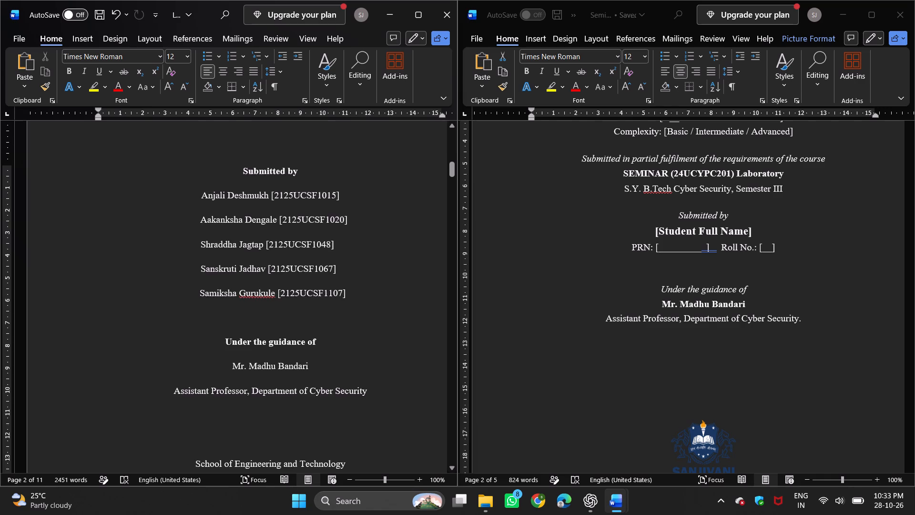
scroll(386, 341, "down", 4)
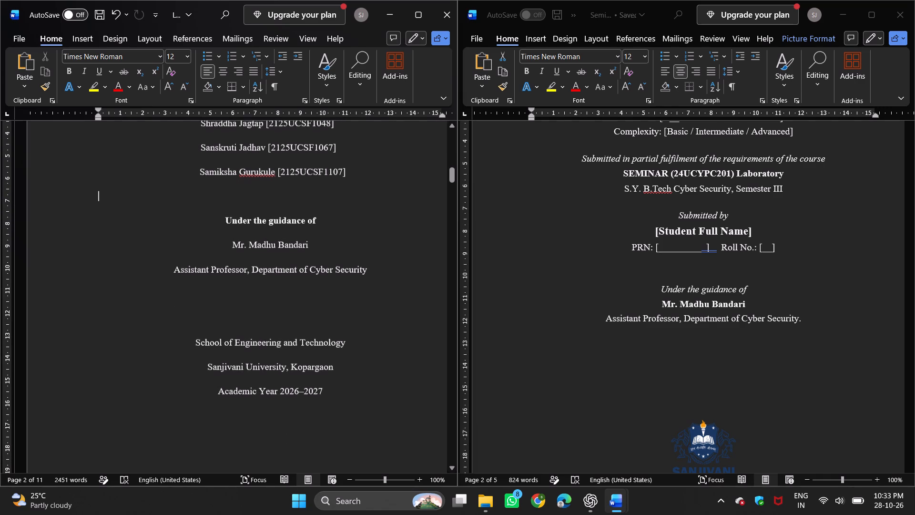
scroll(581, 365, "down", 2)
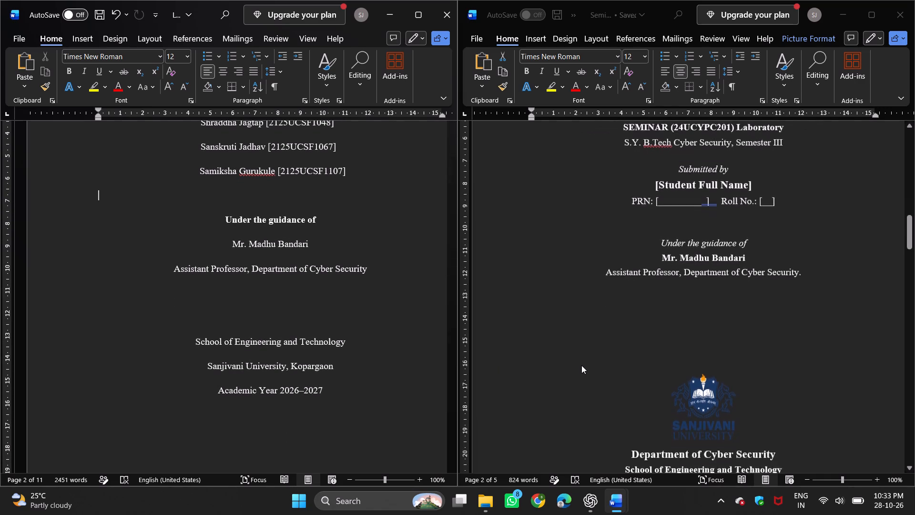
scroll(581, 365, "down", 3)
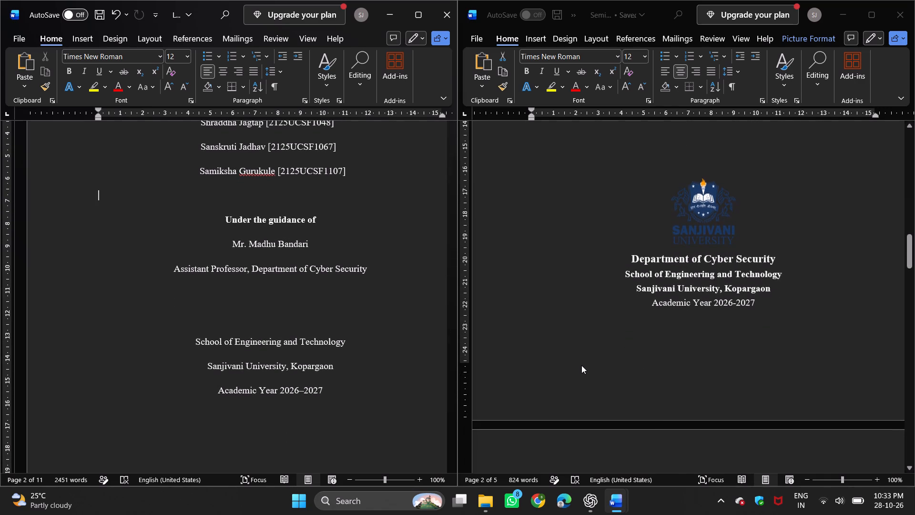
scroll(581, 365, "down", 1)
scroll(300, 289, "up", 11)
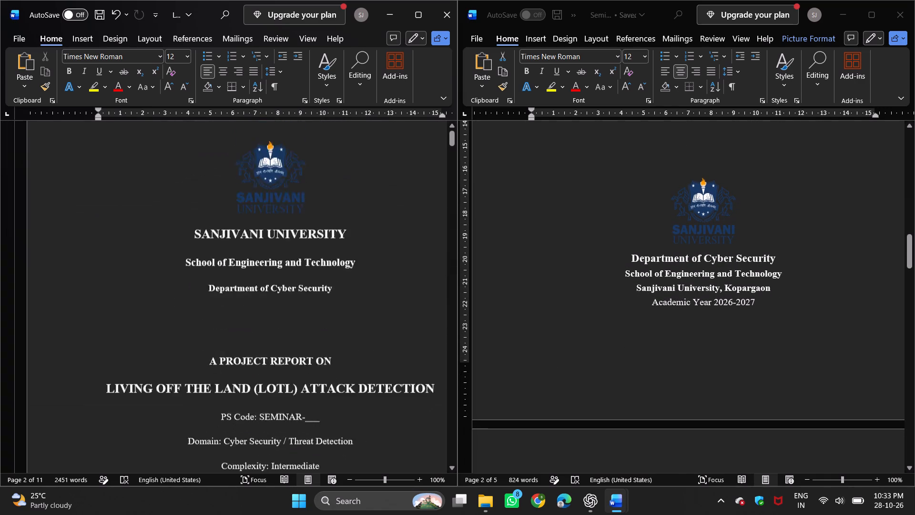
scroll(300, 289, "down", 6)
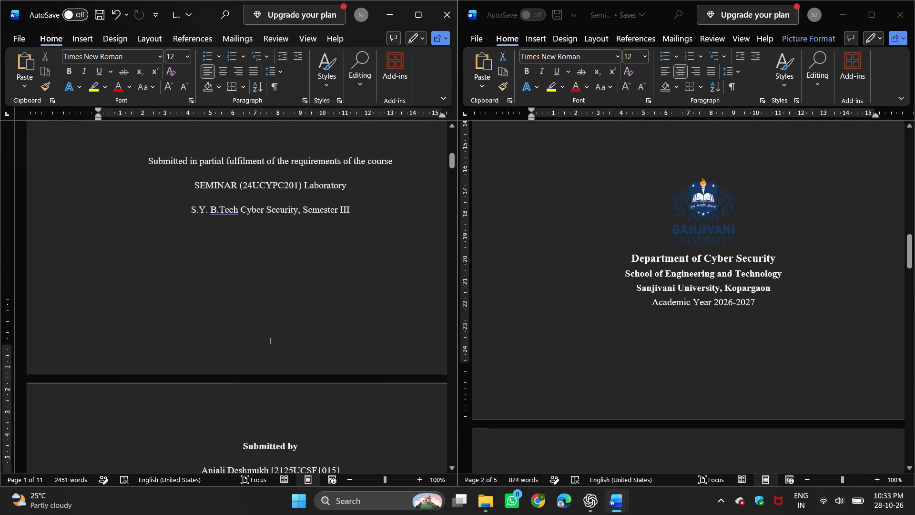
scroll(300, 289, "down", 6)
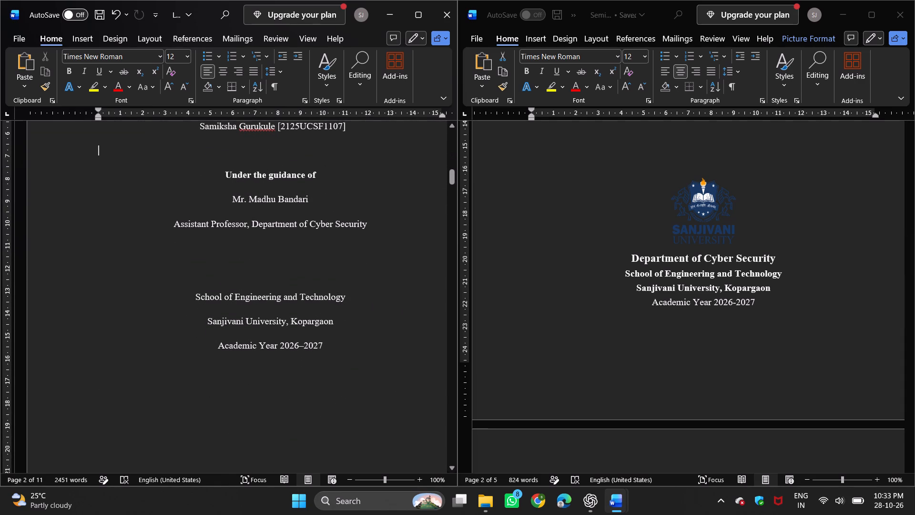
scroll(331, 356, "down", 1)
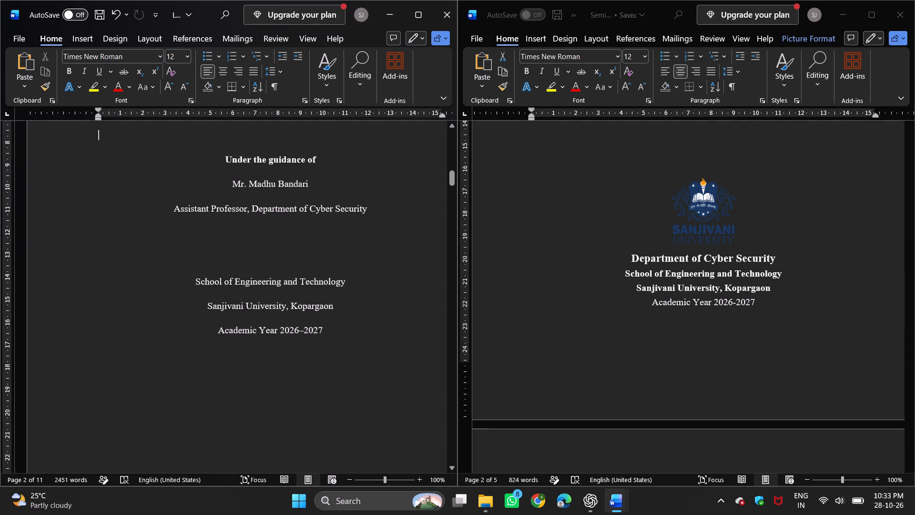
Compare the report's certificate page and the opening of its abstract page with the matching pages in the format document.
scroll(331, 356, "down", 7)
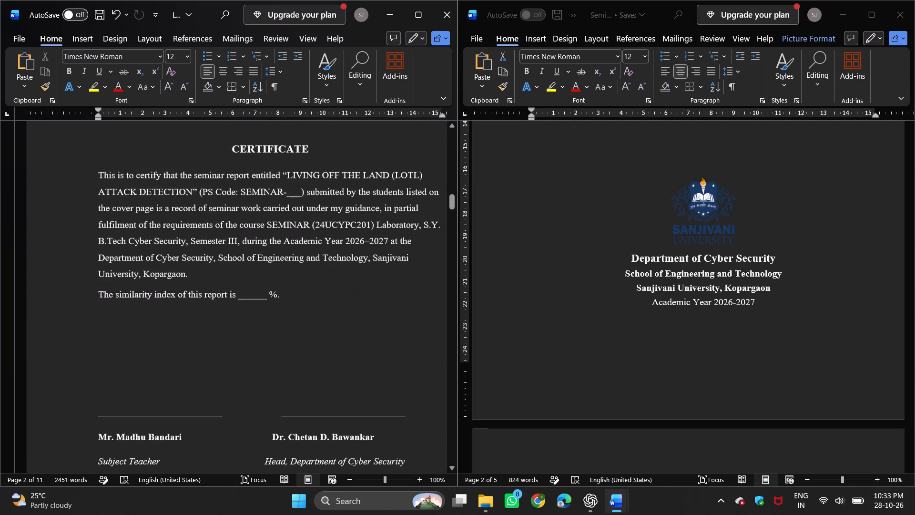
scroll(561, 331, "down", 3)
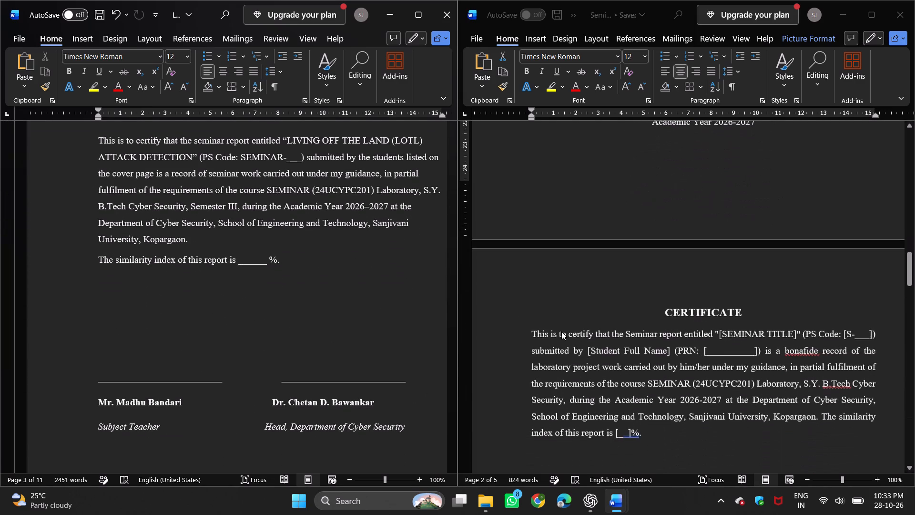
scroll(561, 331, "down", 1)
scroll(358, 221, "up", 1)
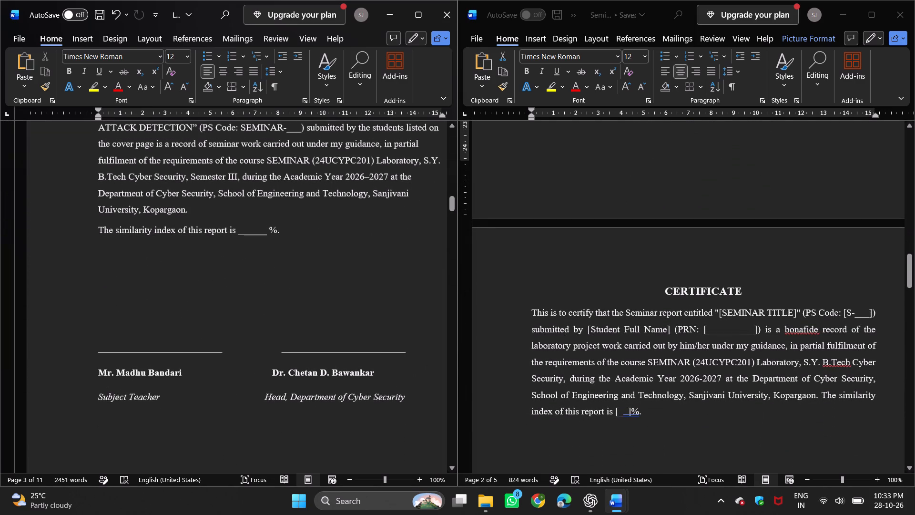
scroll(358, 221, "up", 1)
scroll(358, 221, "down", 2)
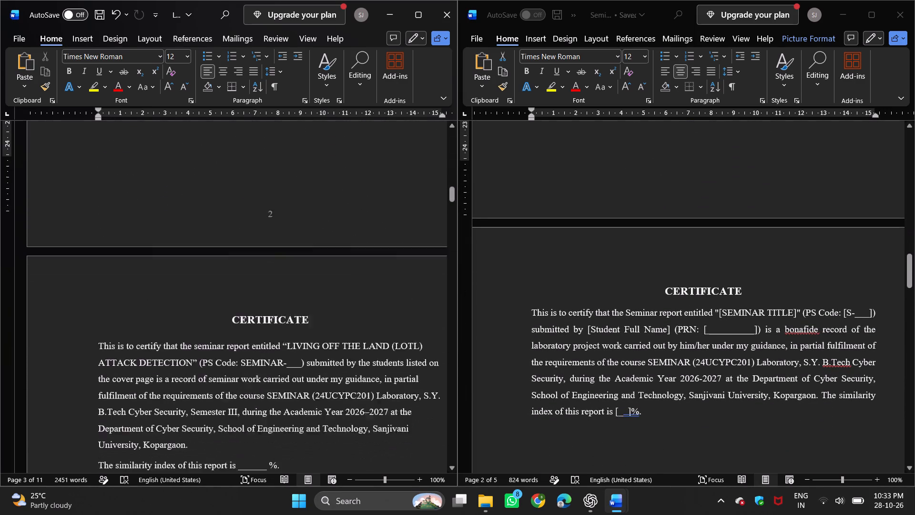
scroll(358, 221, "down", 1)
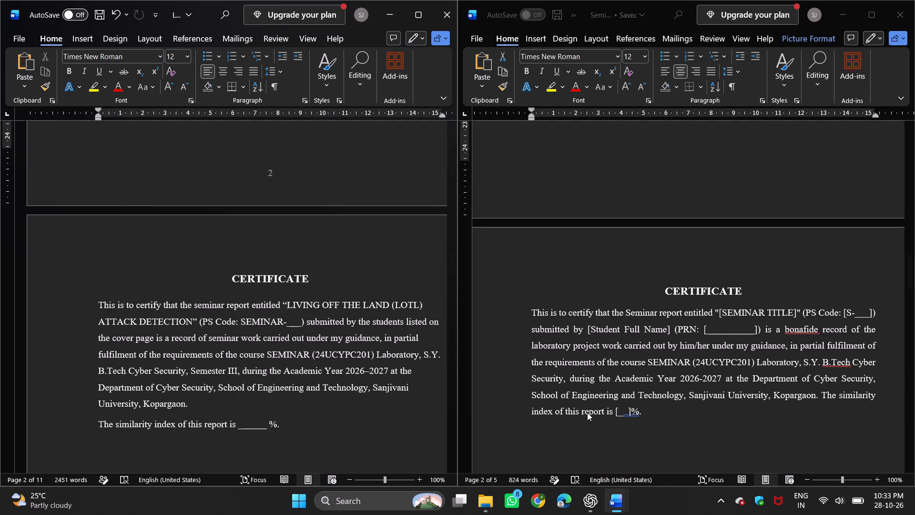
Compare the report certificate's wording, similarity line, signature block, and place and date lines with the format document's certificate page.
scroll(587, 412, "left", 2)
left_click(290, 438)
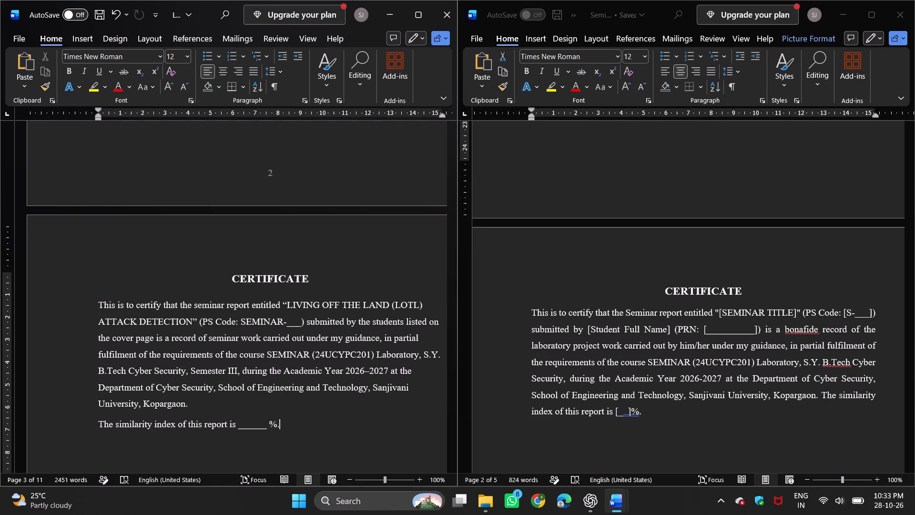
scroll(290, 438, "down", 1)
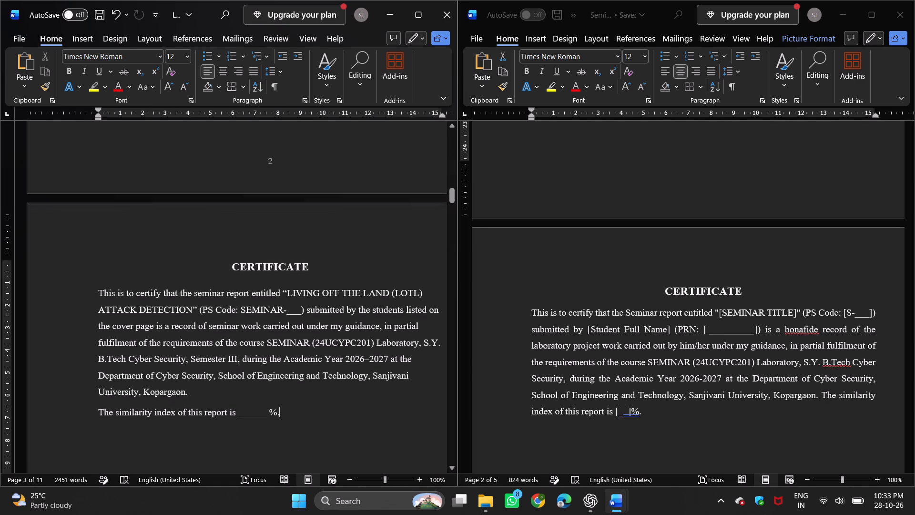
scroll(290, 438, "down", 3)
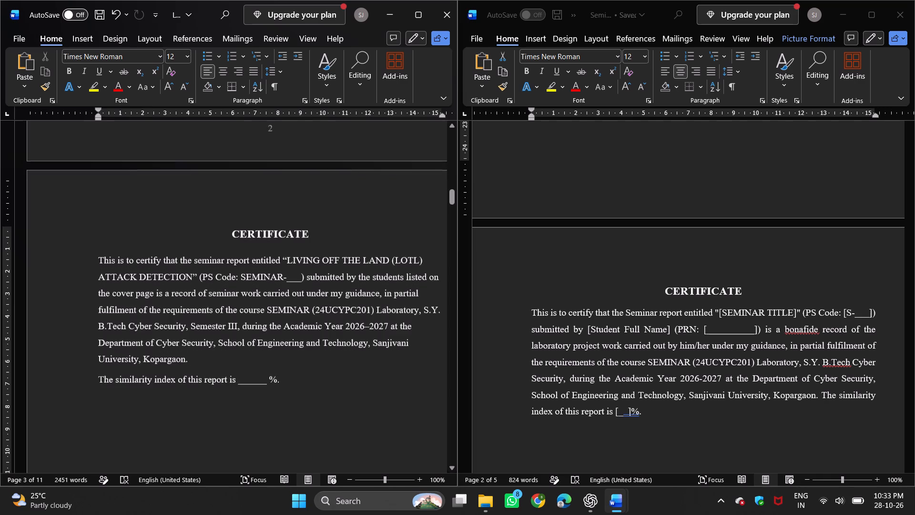
scroll(290, 438, "down", 3)
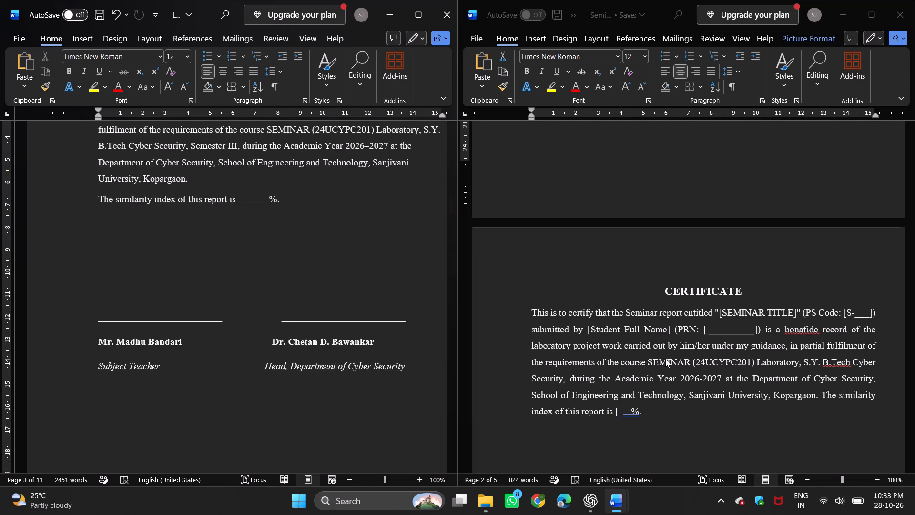
scroll(665, 359, "down", 6)
scroll(660, 386, "up", 1)
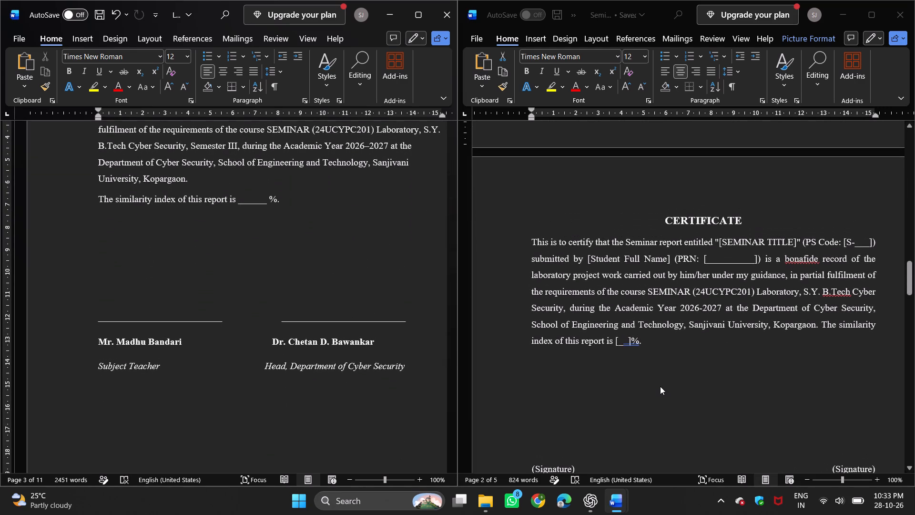
scroll(660, 386, "down", 5)
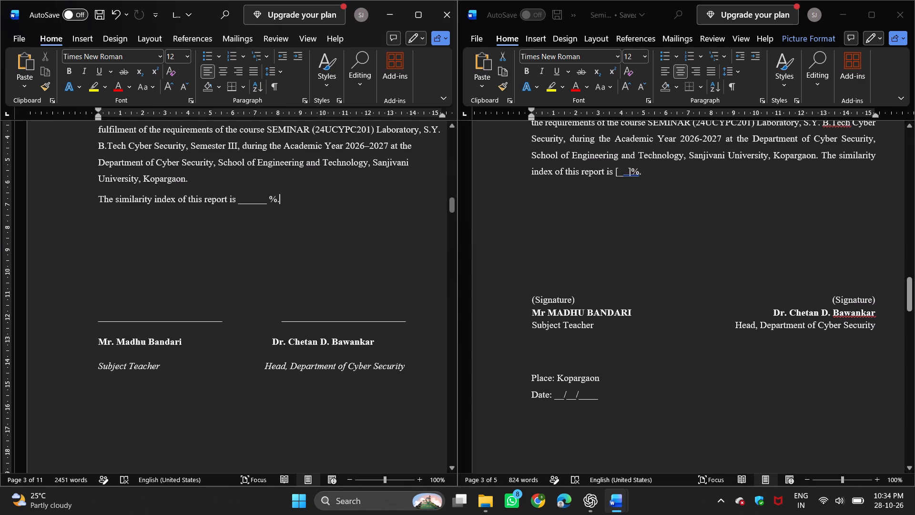
scroll(351, 368, "down", 5)
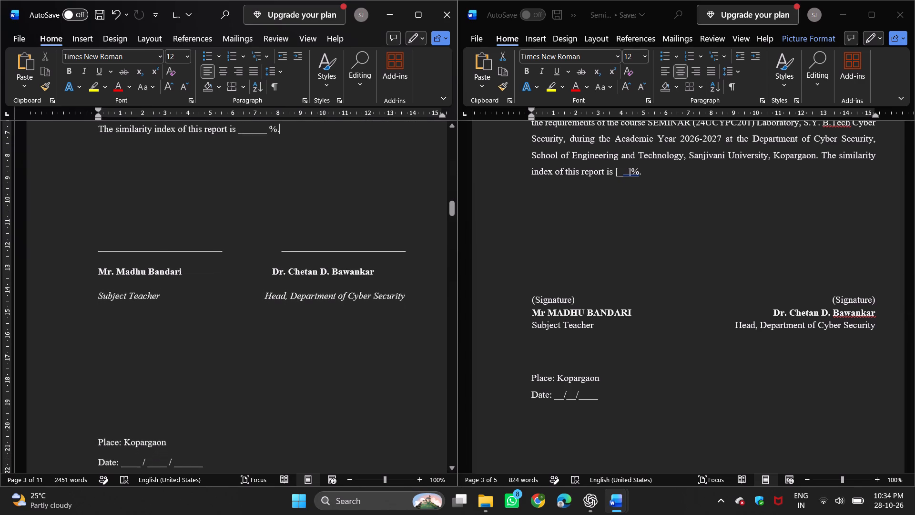
Compare the report's title, student line, Abstract and Keywords layout with the matching page in the format document.
scroll(351, 368, "down", 6)
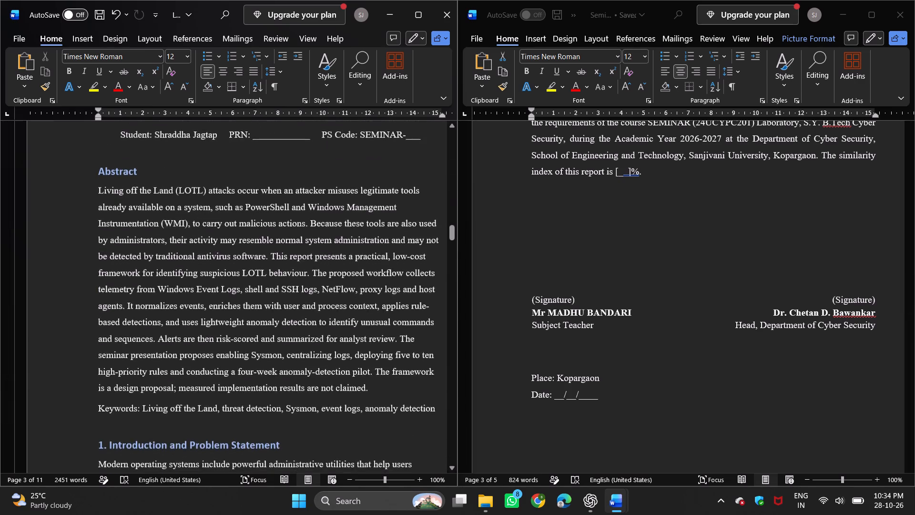
scroll(351, 368, "up", 1)
scroll(660, 368, "down", 5)
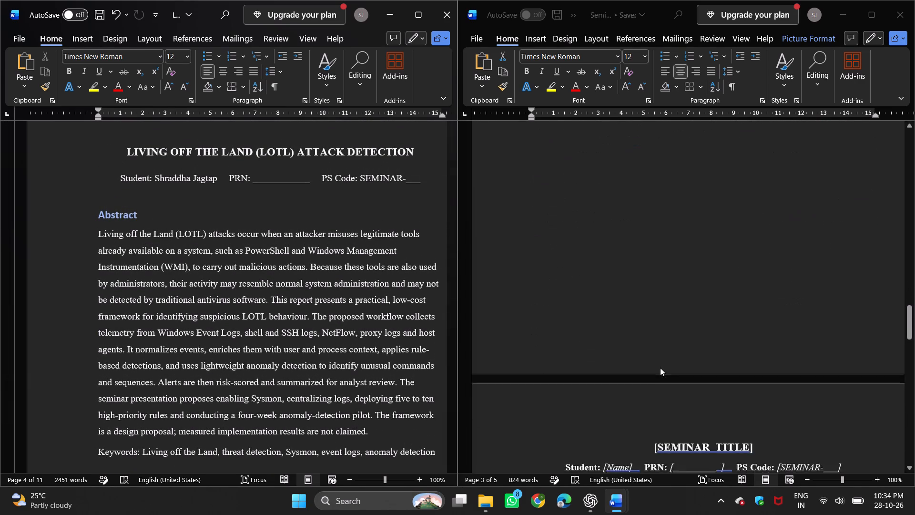
scroll(660, 368, "down", 4)
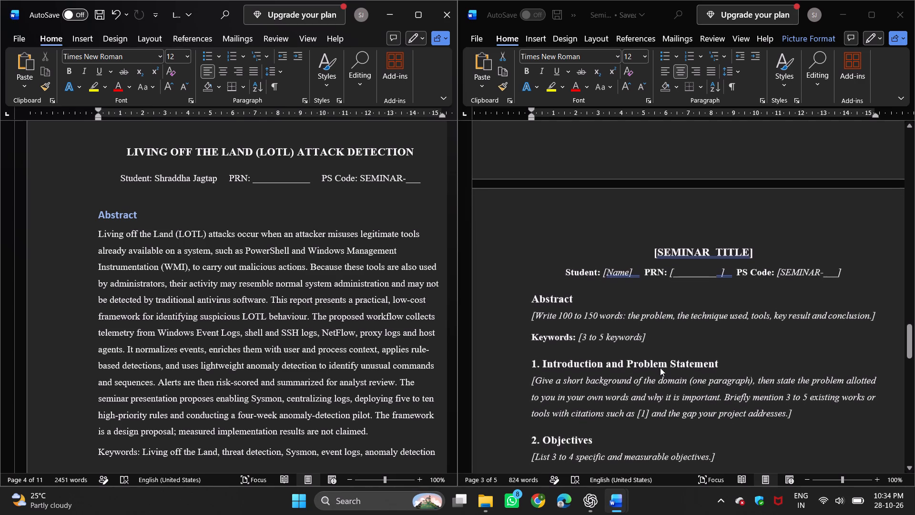
scroll(660, 368, "down", 1)
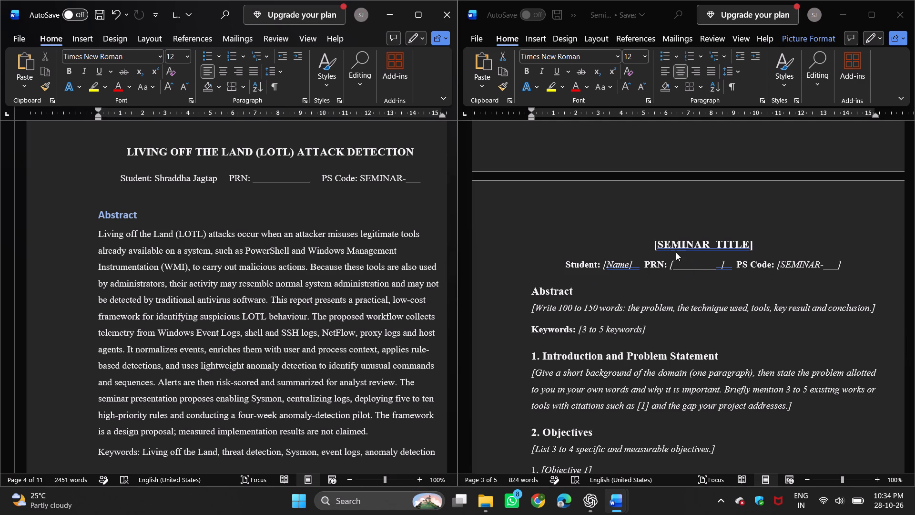
Replace the blank after "PRN:" in the student line above the report's Abstract with the listed student's PRN.
left_click(285, 172)
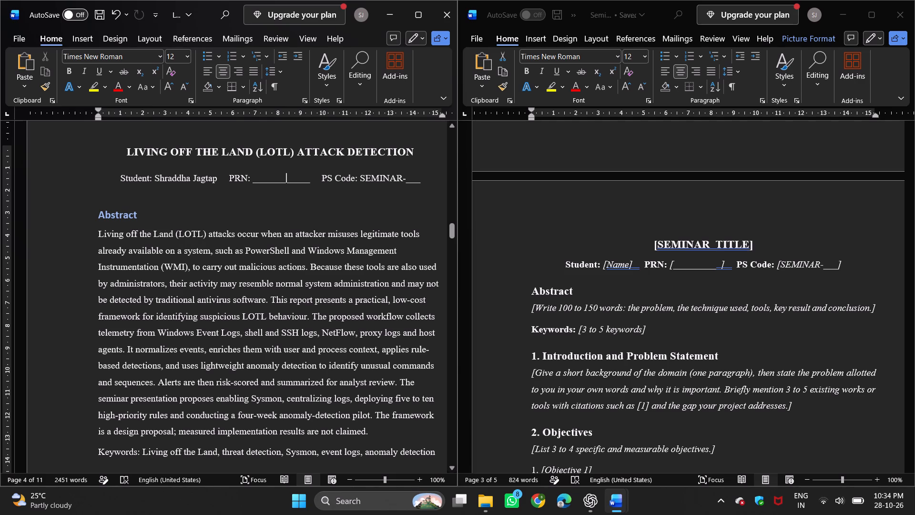
left_click(630, 277)
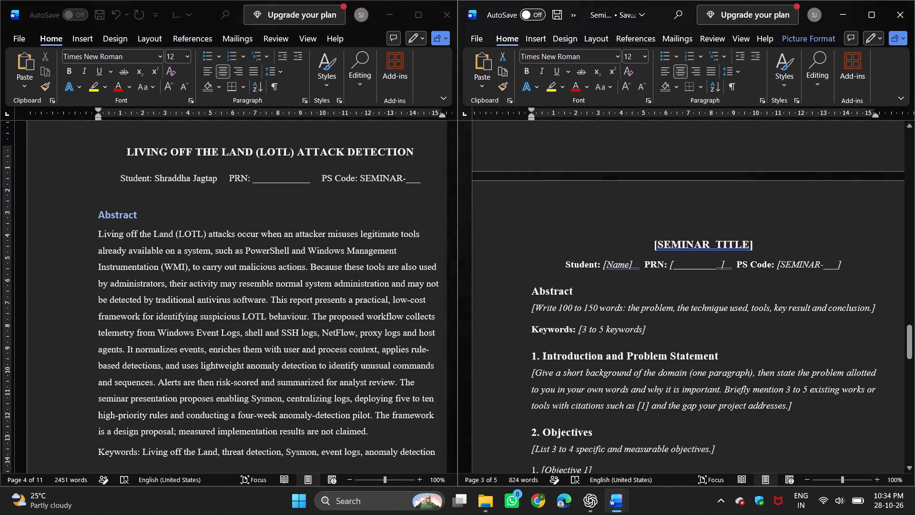
left_click(275, 182)
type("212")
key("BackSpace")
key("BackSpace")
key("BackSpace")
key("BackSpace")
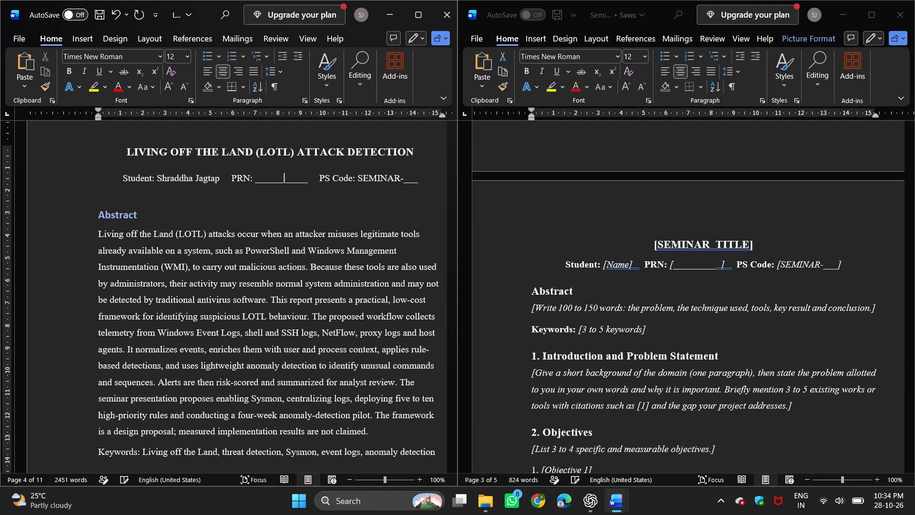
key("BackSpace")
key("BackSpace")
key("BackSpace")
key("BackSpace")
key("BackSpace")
left_click_drag(305, 190, 306, 191)
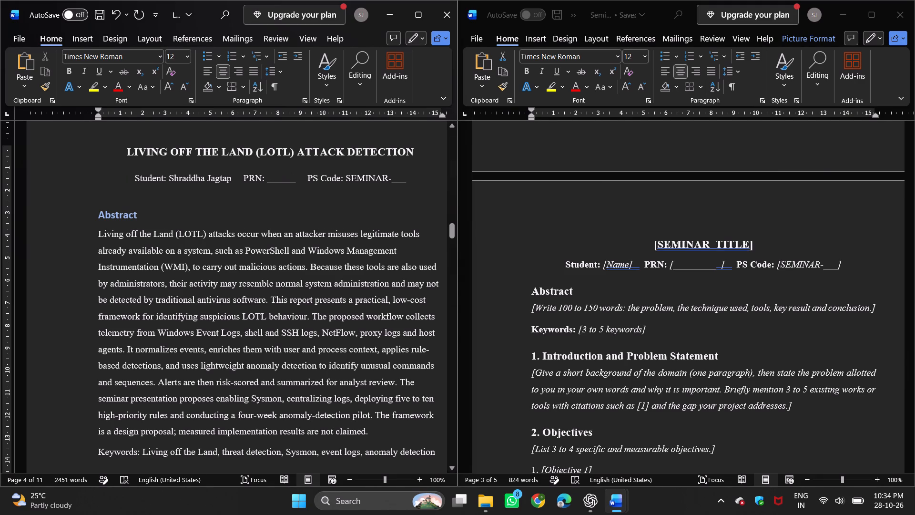
left_click_drag(306, 191, 266, 183)
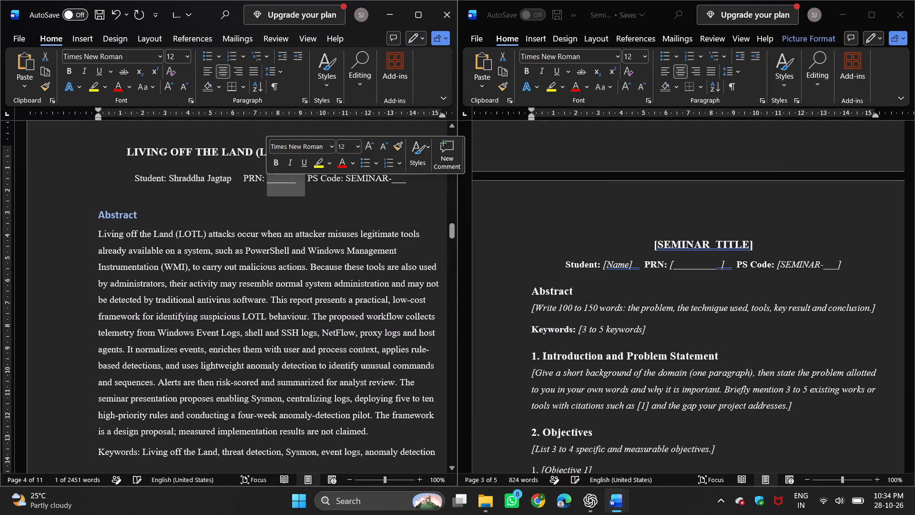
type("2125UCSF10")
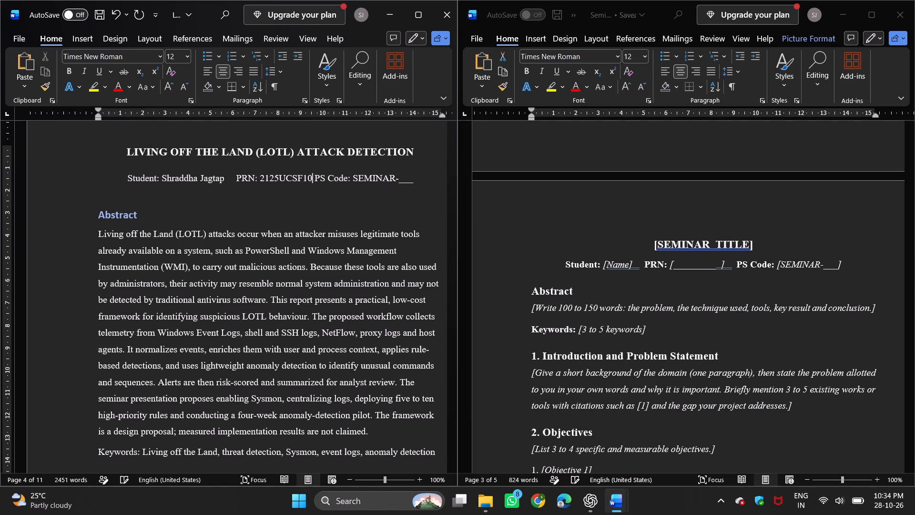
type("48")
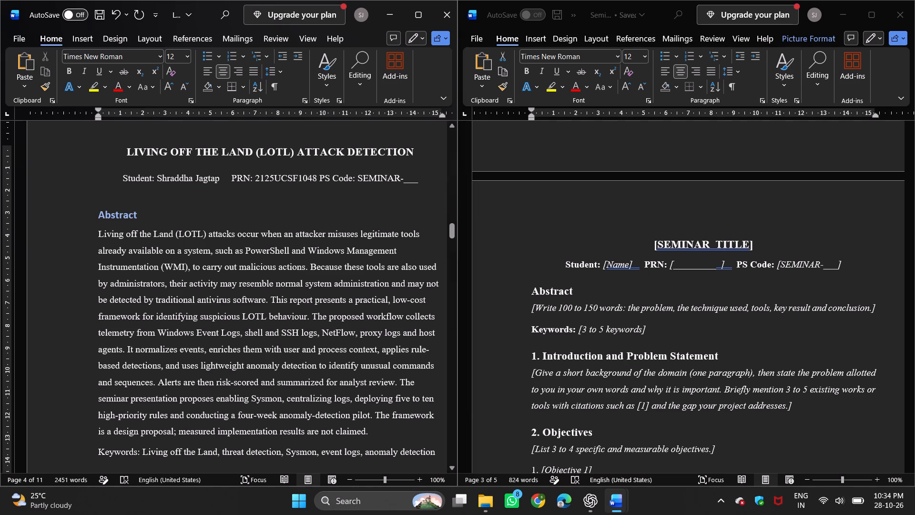
Change the report's "Abstract" heading font colour to black, following the format document's plain headings.
scroll(361, 240, "down", 2)
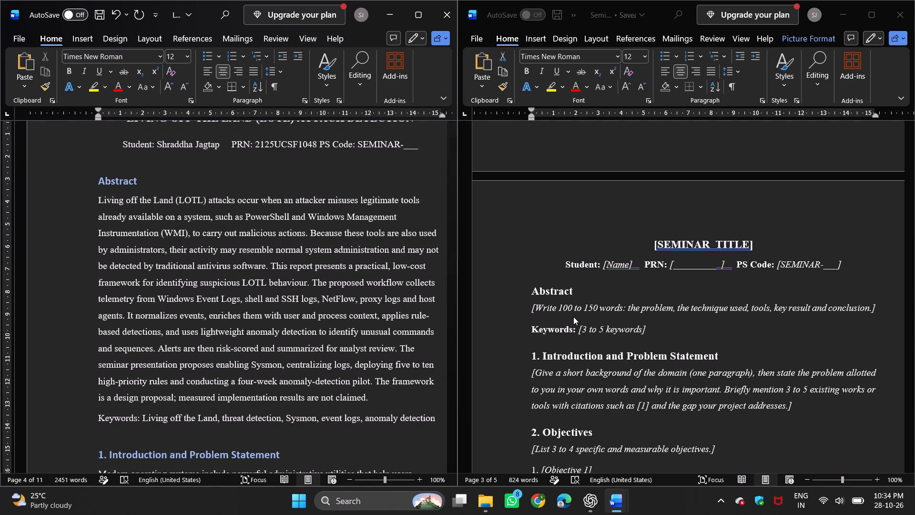
scroll(573, 317, "down", 2)
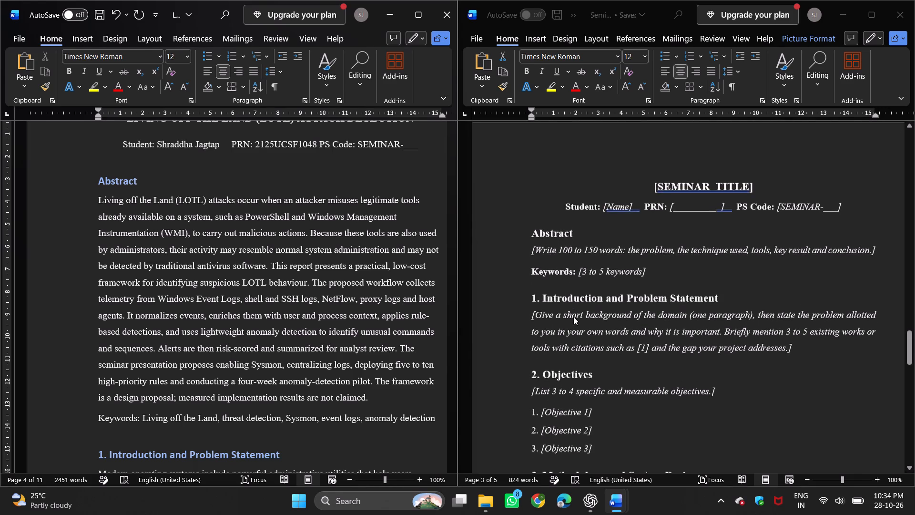
scroll(573, 317, "down", 1)
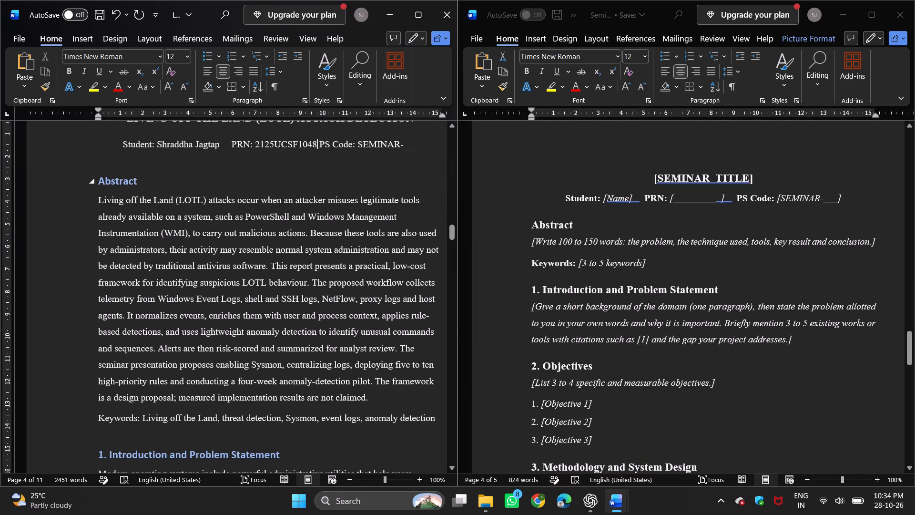
left_click_drag(146, 184, 98, 178)
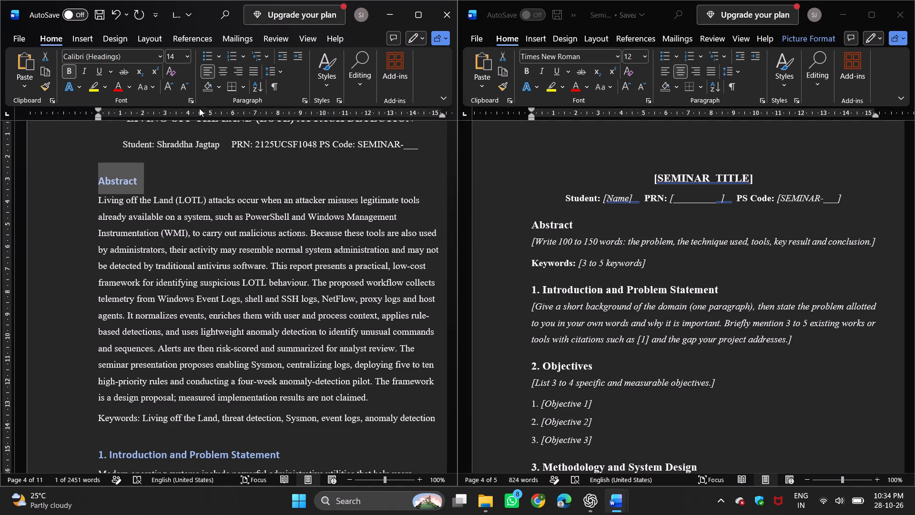
left_click(130, 84)
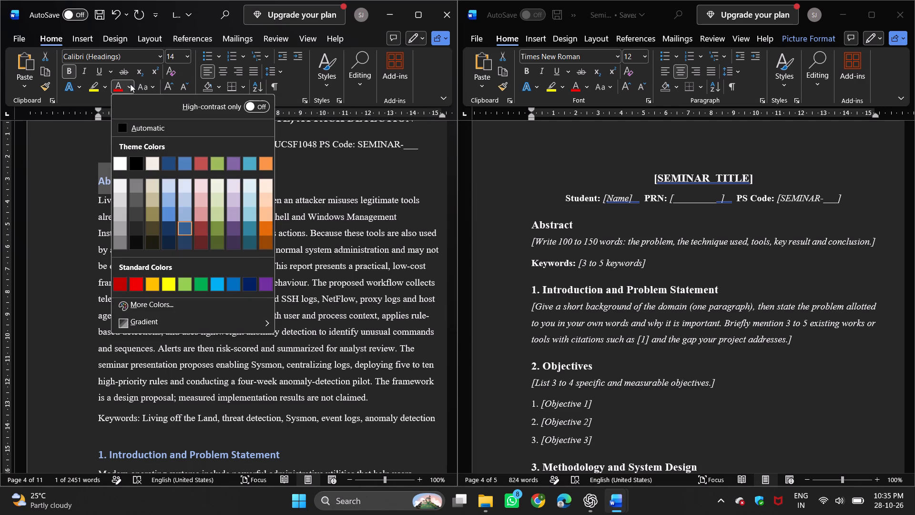
left_click(136, 166)
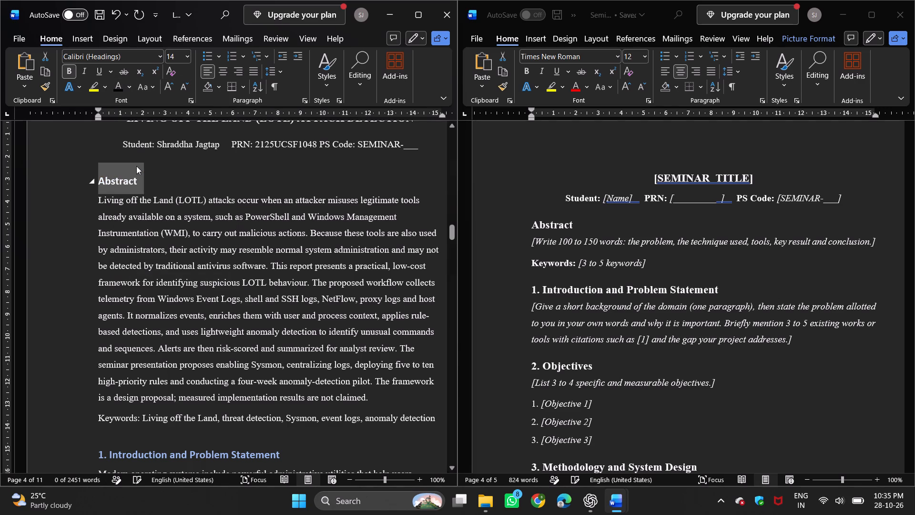
left_click(191, 170)
Apply the same black font colour to the whole "1. Introduction and Problem Statement" heading in the report.
scroll(210, 262, "down", 4)
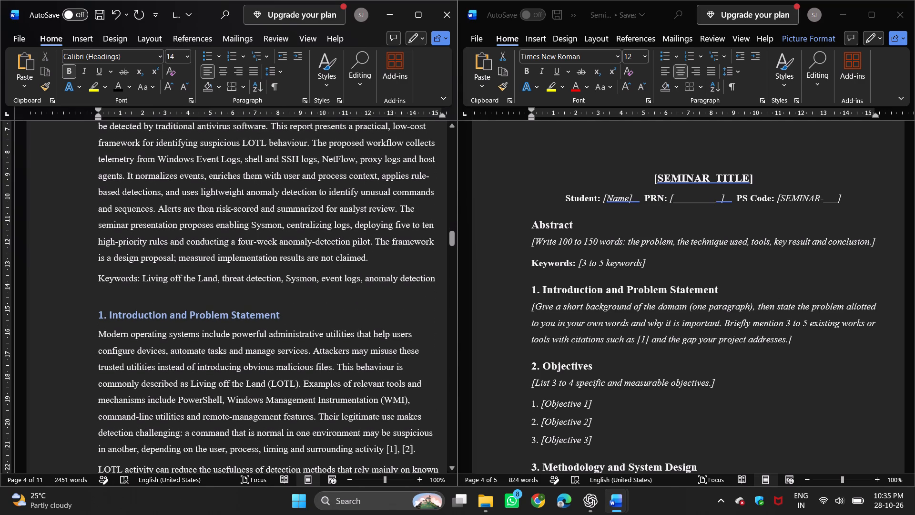
left_click_drag(285, 317, 133, 309)
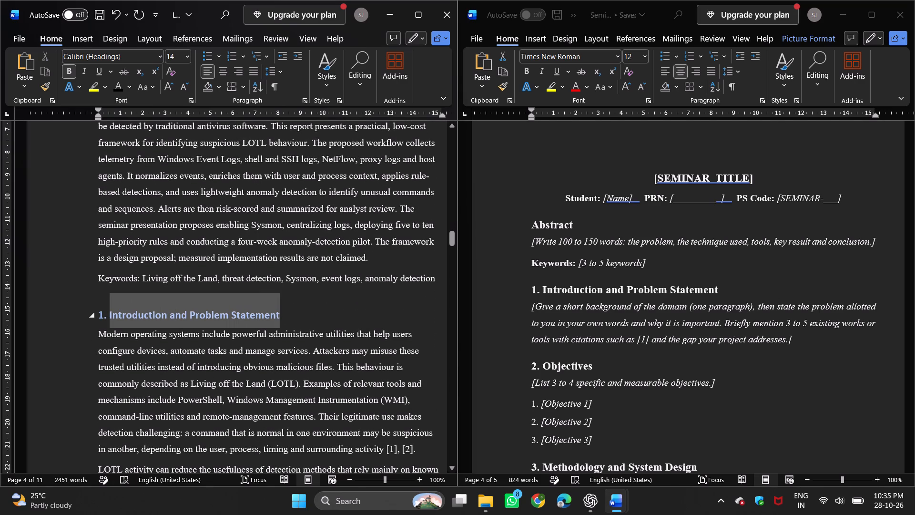
left_click_drag(133, 309, 99, 308)
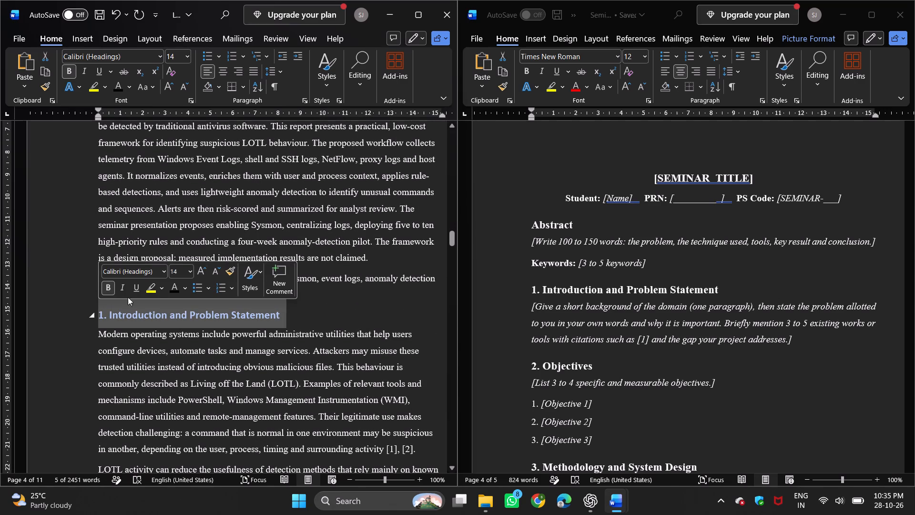
left_click(174, 289)
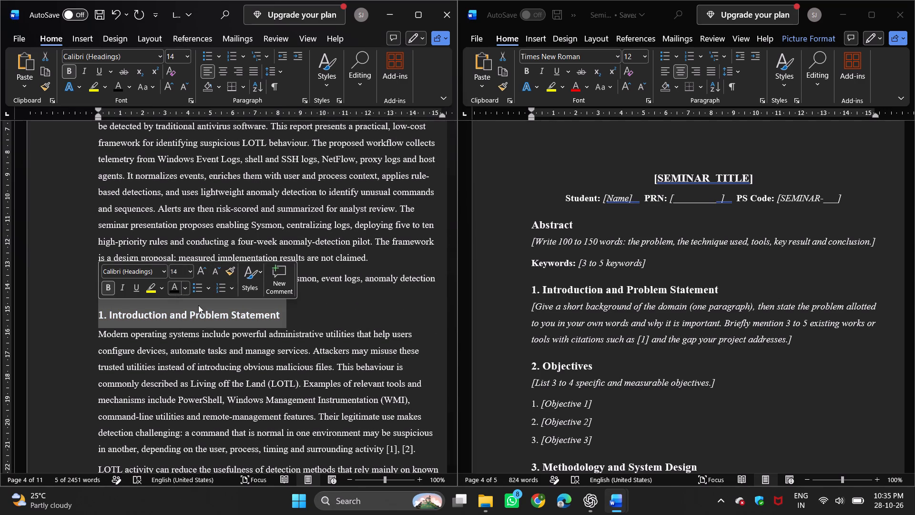
scroll(216, 323, "down", 5)
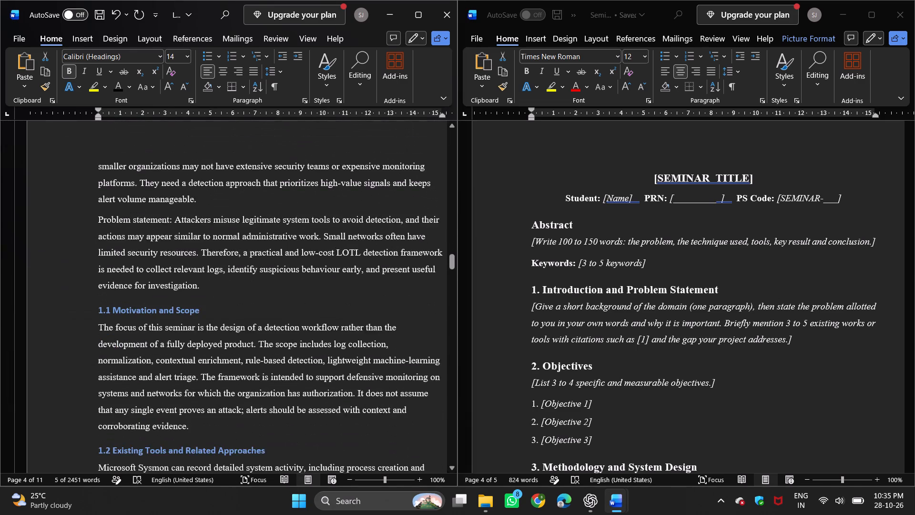
Change the report's "1.1 Motivation and Scope" subheading font colour to black.
left_click_drag(205, 273, 114, 271)
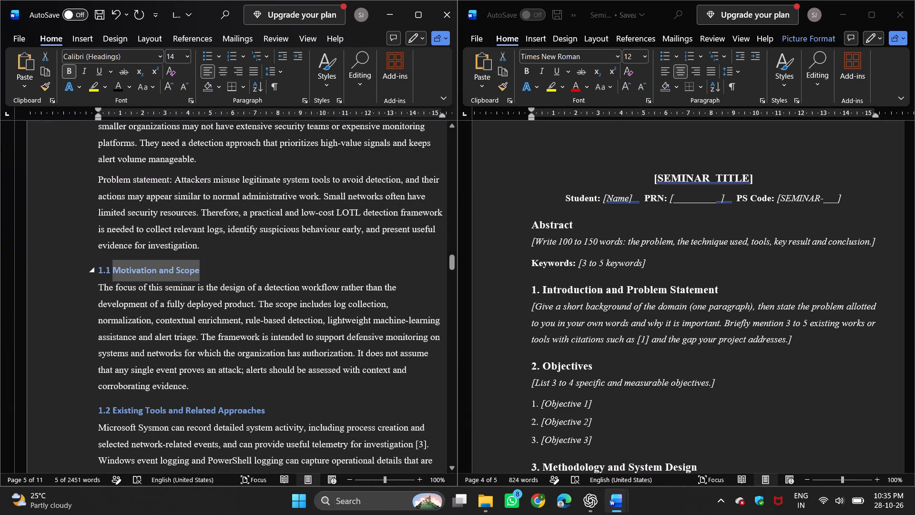
left_click_drag(114, 271, 99, 268)
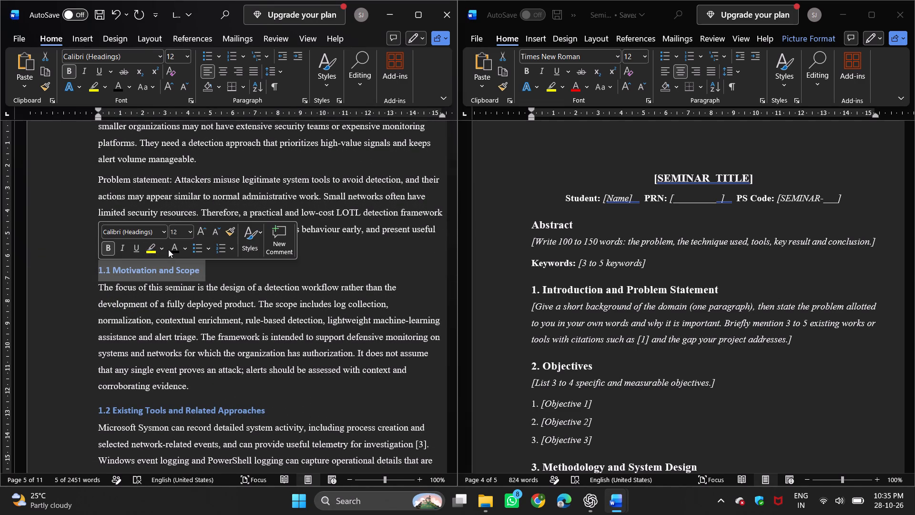
left_click(170, 250)
Apply the black font colour to the whole "1.2 Existing Tools and Related Approaches" subheading in the report.
scroll(193, 309, "down", 2)
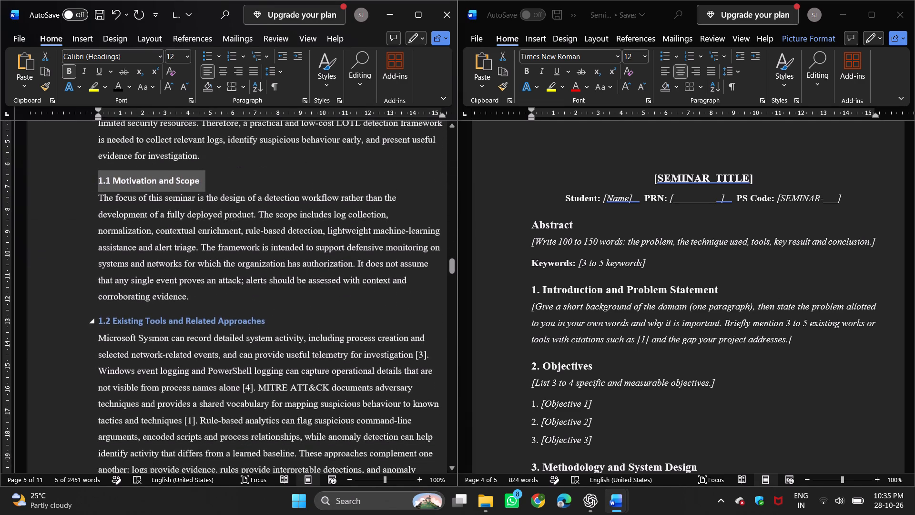
scroll(193, 309, "down", 1)
left_click_drag(266, 283, 135, 273)
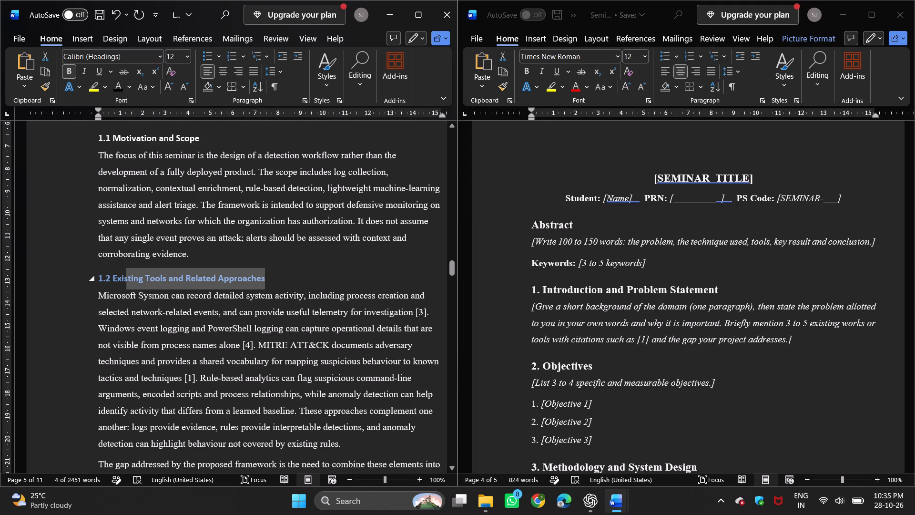
left_click_drag(135, 273, 98, 276)
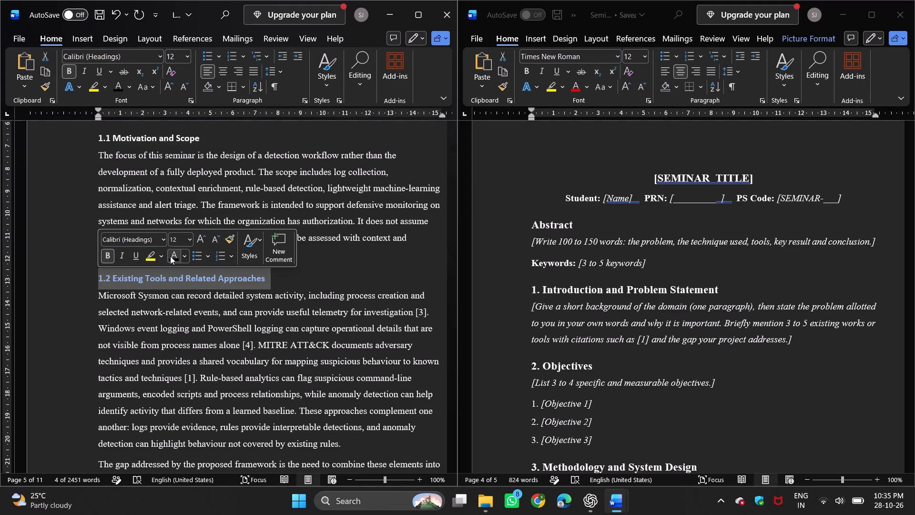
left_click(173, 256)
Recolour the report's "2. Objectives" heading black.
scroll(240, 361, "down", 2)
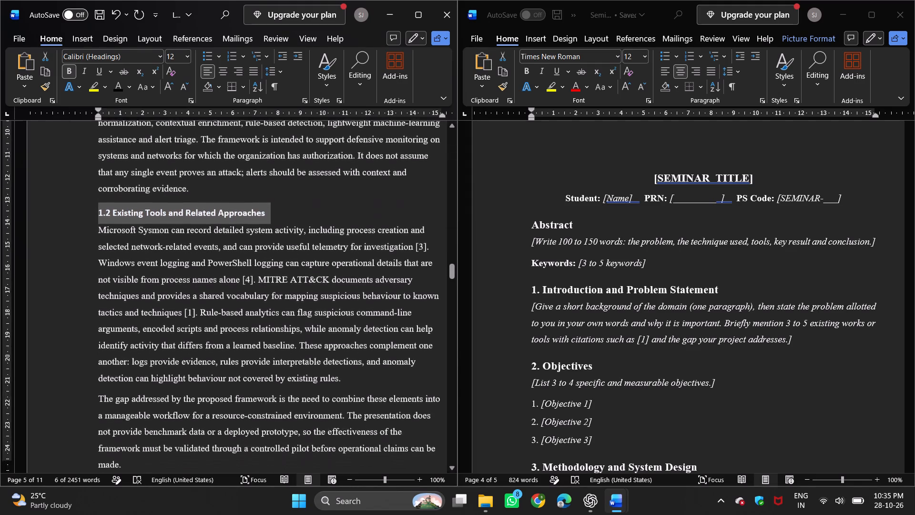
scroll(240, 361, "down", 5)
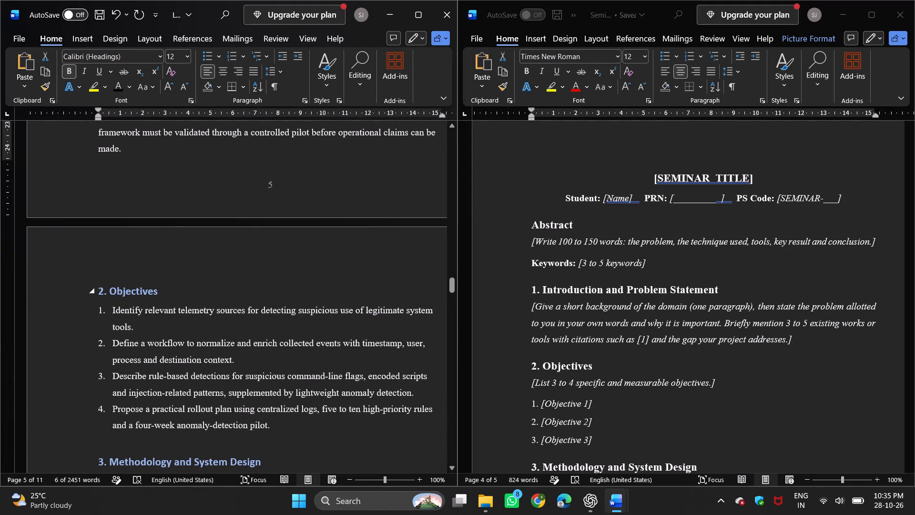
left_click_drag(190, 293, 100, 288)
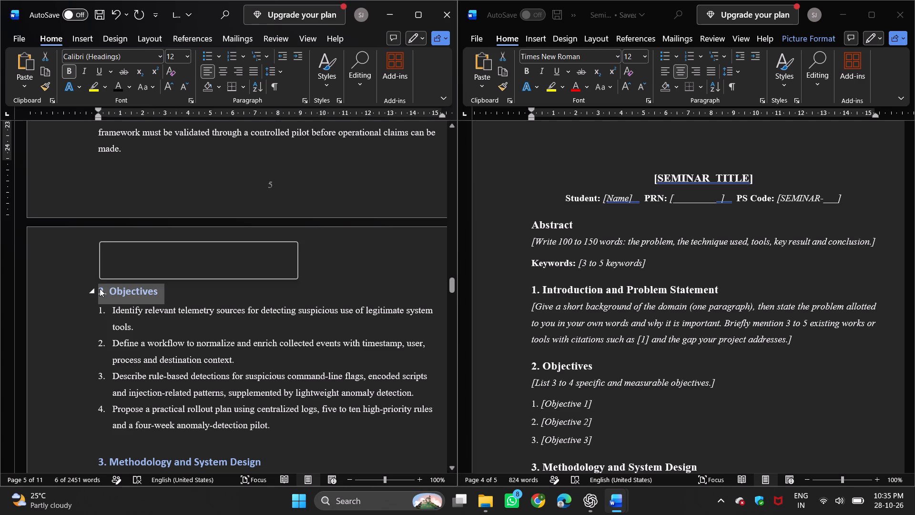
left_click(176, 266)
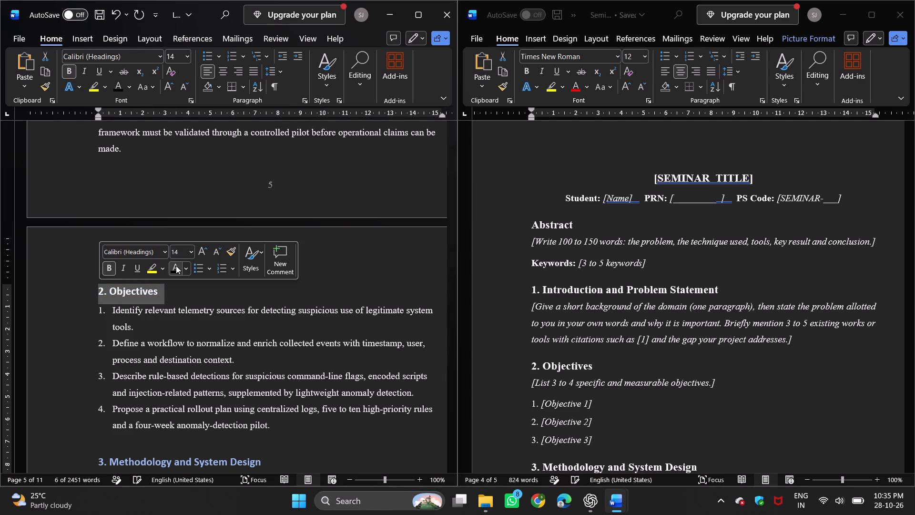
Set the font colour of the report's "3. Methodology and System Design" heading to black.
scroll(199, 340, "down", 4)
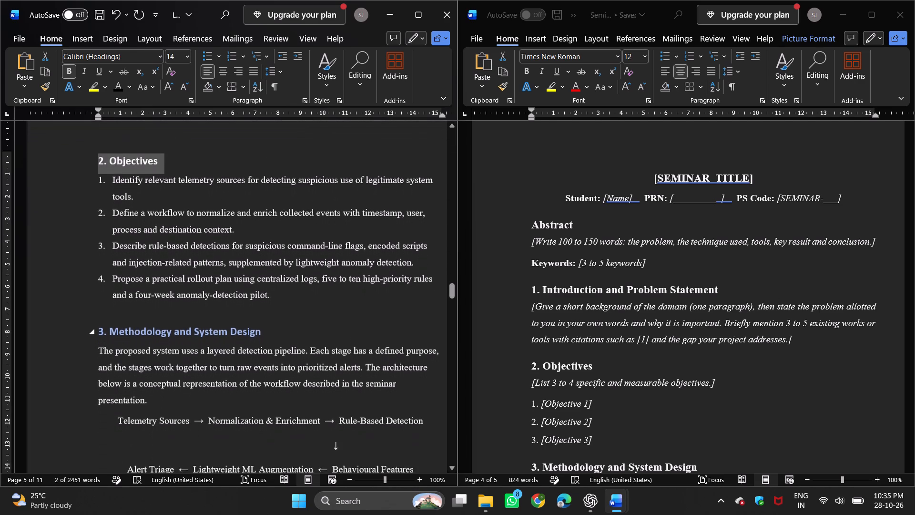
scroll(199, 340, "down", 2)
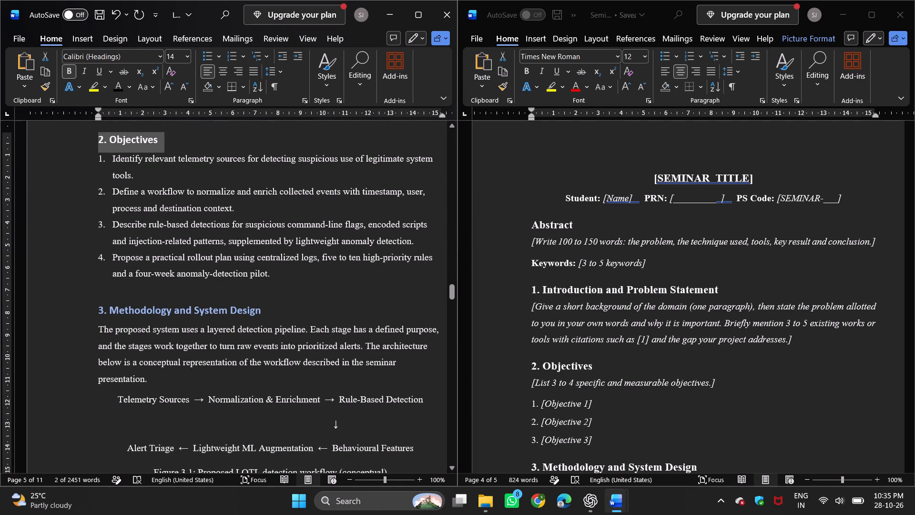
left_click_drag(262, 313, 98, 307)
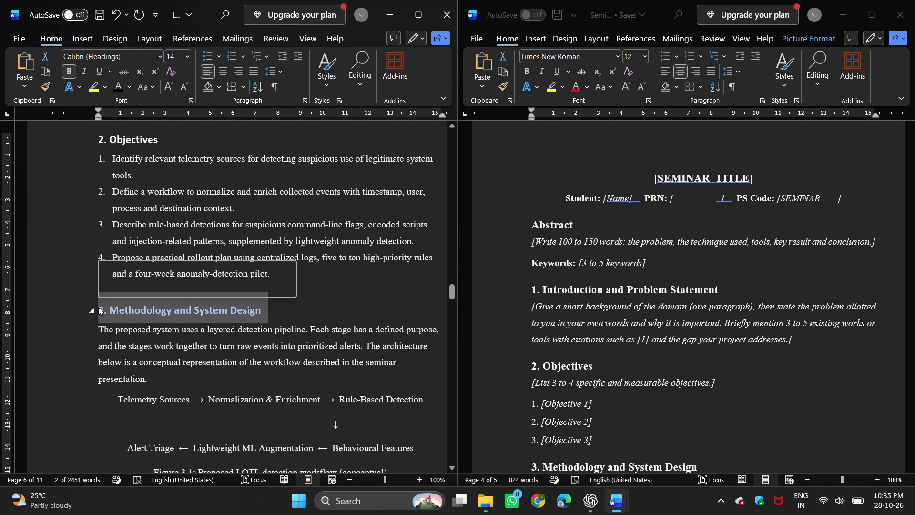
left_click(169, 285)
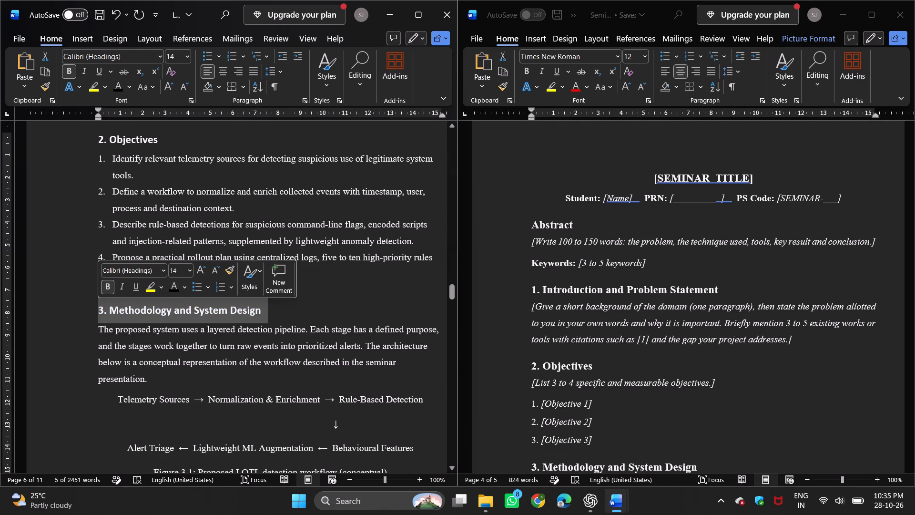
Change the whole "3.1 Telemetry Sources" subheading, below the Figure 3.1 caption, to black font colour.
scroll(202, 352, "down", 3)
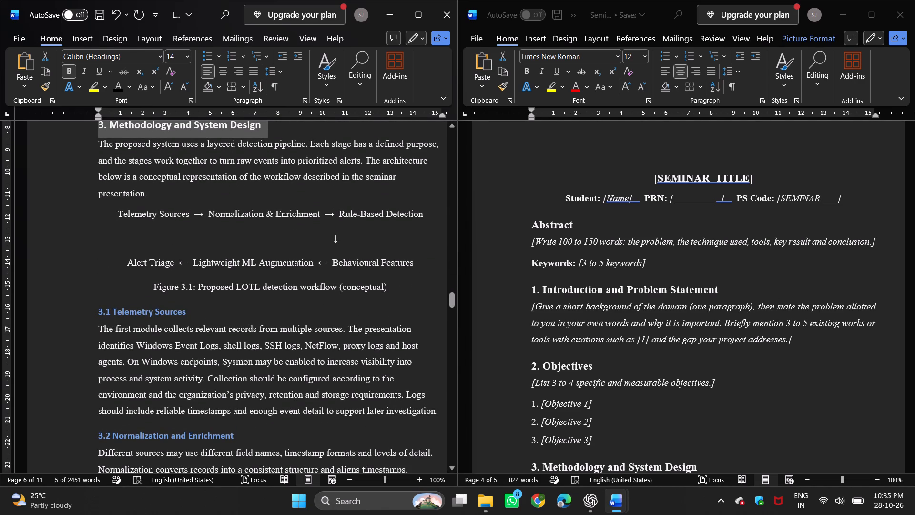
left_click_drag(187, 303, 147, 303)
left_click(193, 311)
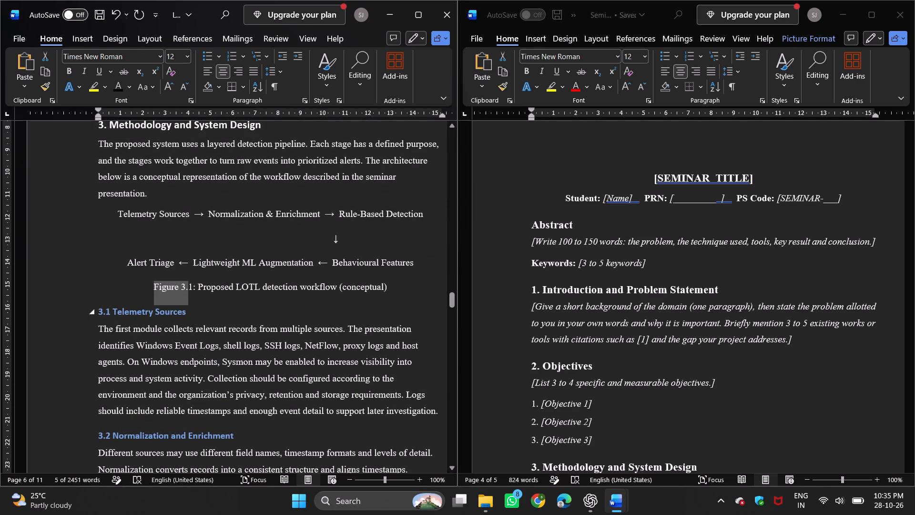
left_click_drag(193, 311, 101, 312)
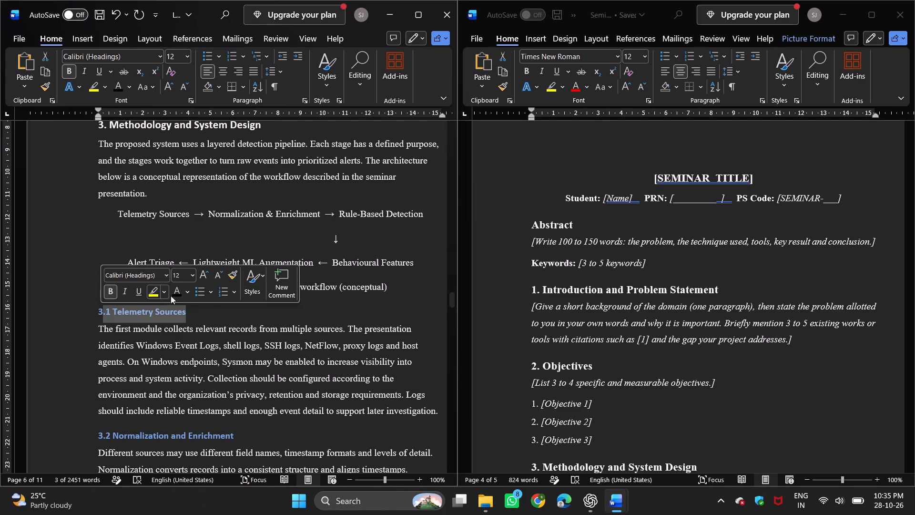
left_click(162, 310)
left_click_drag(195, 317, 148, 313)
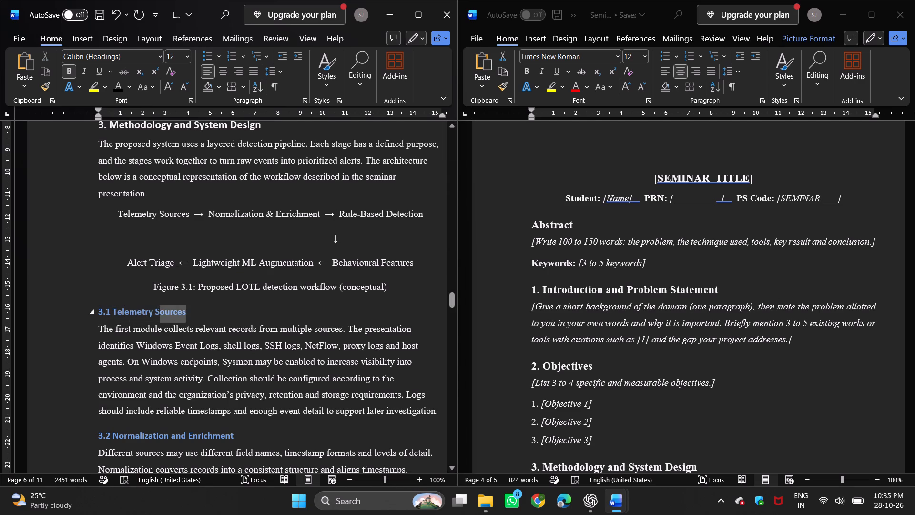
left_click_drag(148, 313, 98, 310)
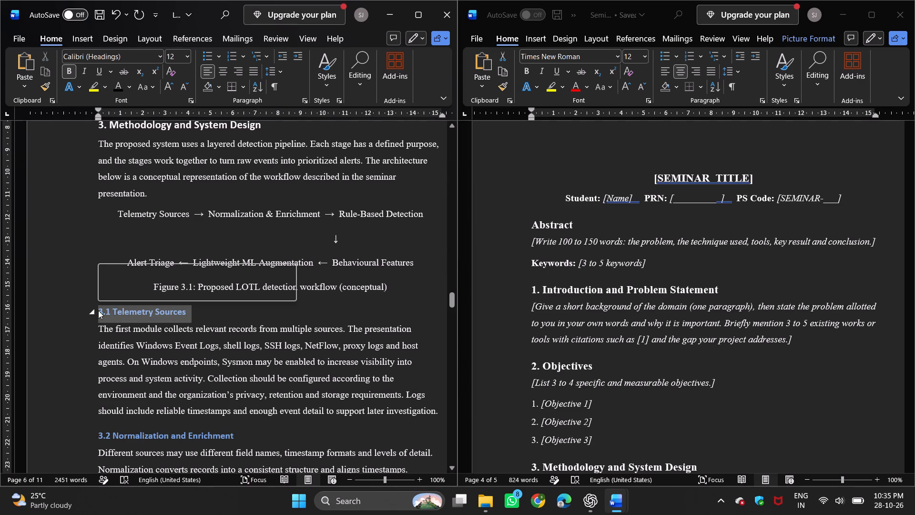
left_click(174, 292)
Apply the black font colour to the report's "3.2 Normalization and Enrichment" subheading.
scroll(197, 354, "down", 1)
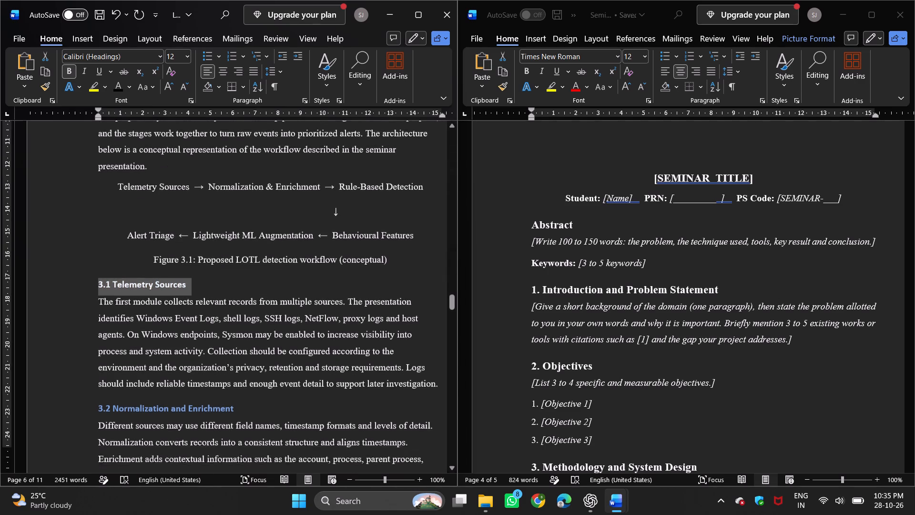
scroll(197, 354, "down", 3)
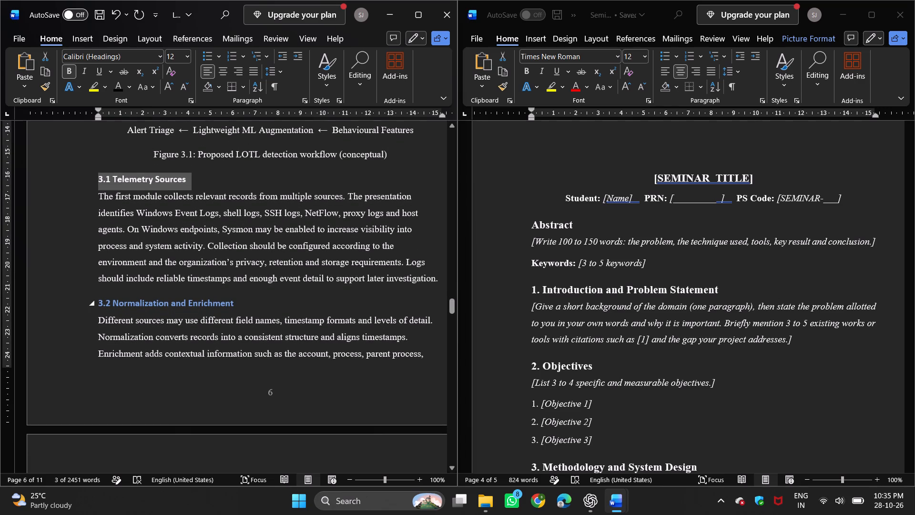
left_click_drag(240, 308, 104, 300)
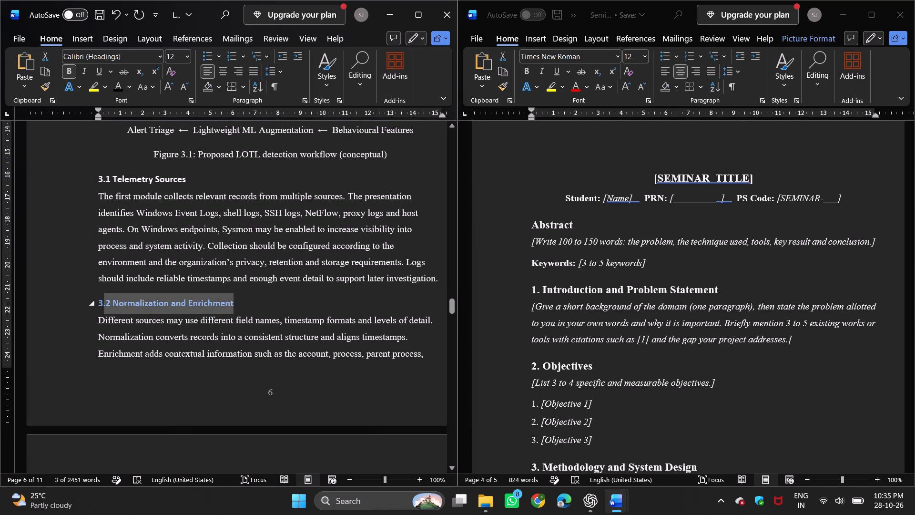
left_click_drag(104, 300, 100, 300)
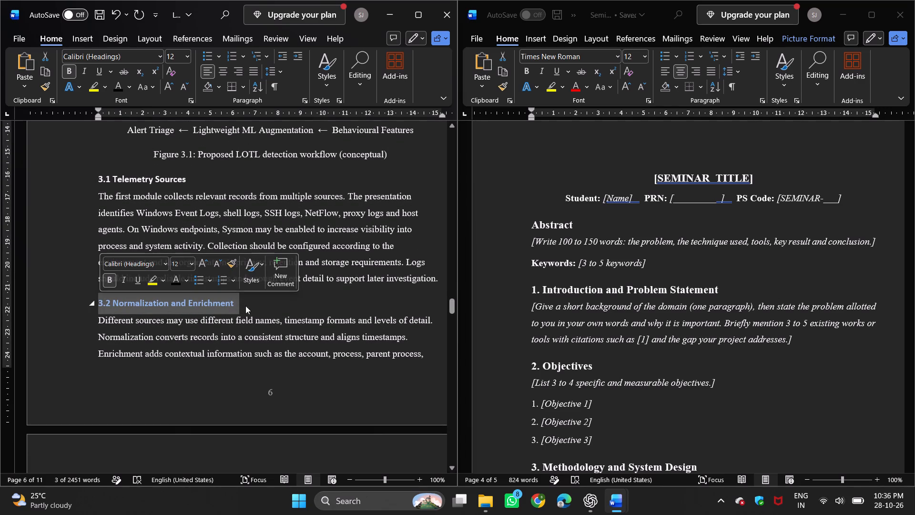
left_click(177, 279)
Recolour the "3.3 Rule-Based Detection" subheading on the report's page 7 black.
scroll(215, 349, "down", 4)
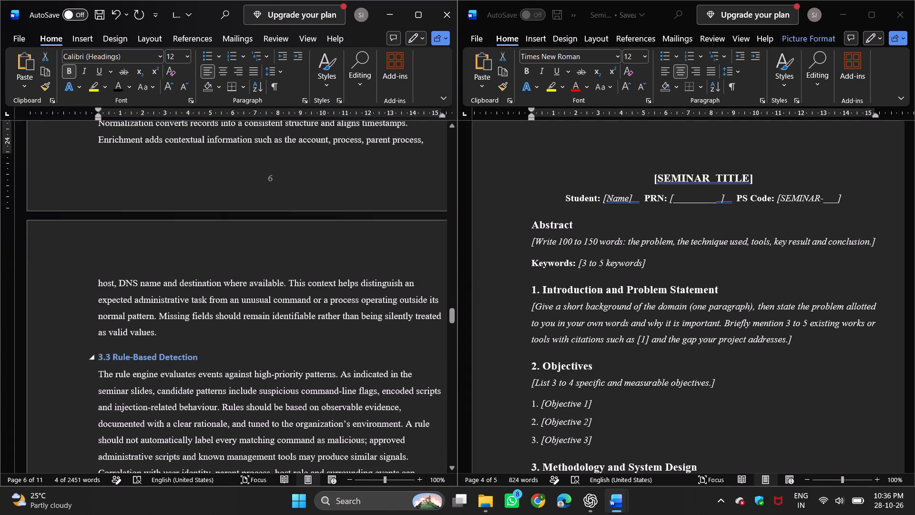
left_click_drag(213, 345, 163, 338)
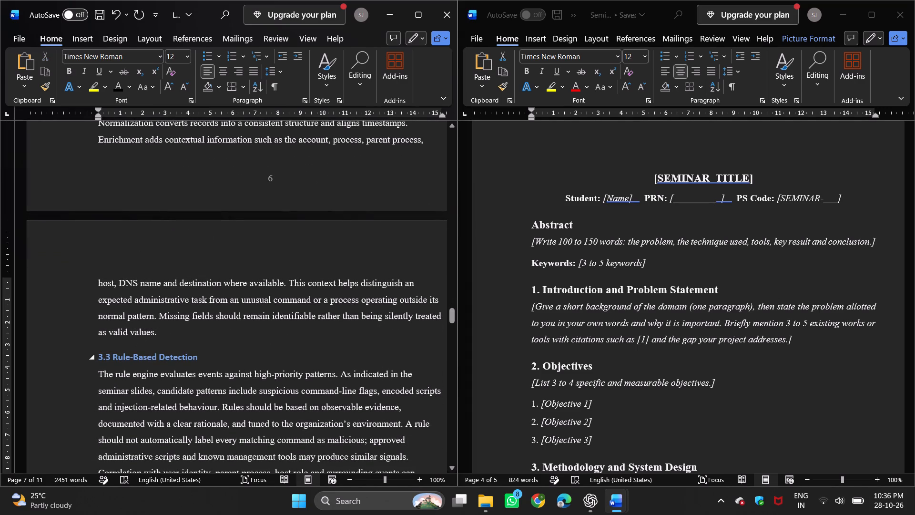
left_click_drag(201, 353, 99, 352)
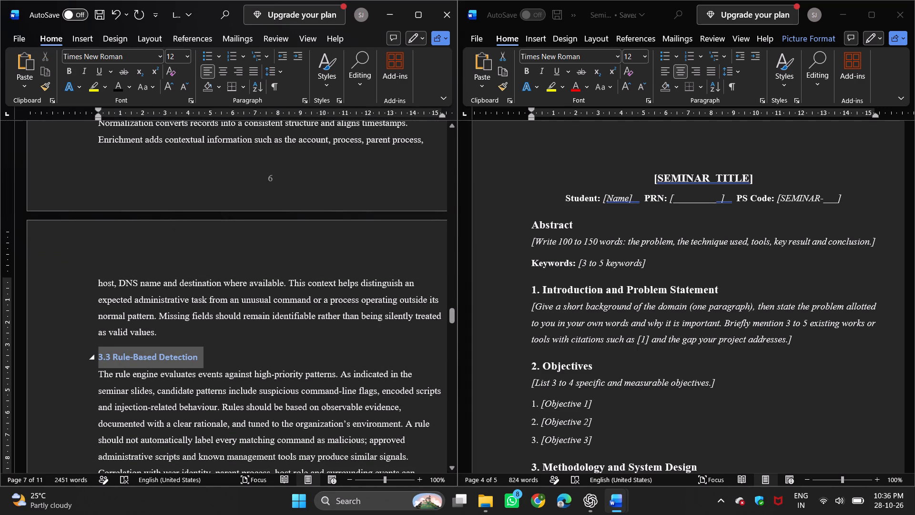
left_click_drag(99, 352, 98, 352)
left_click(173, 337)
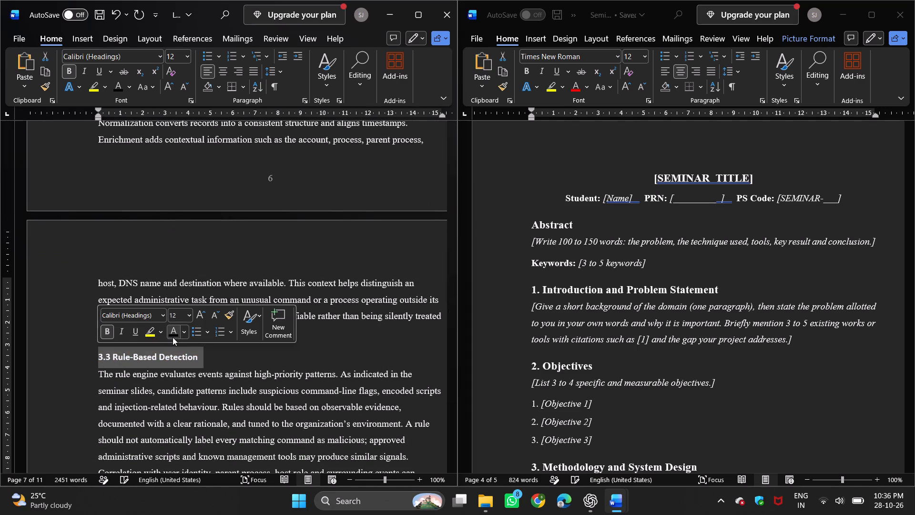
Set the font colour of the whole "3.4 Lightweight Machine-Learning Augmentation" subheading to black.
scroll(204, 390, "down", 6)
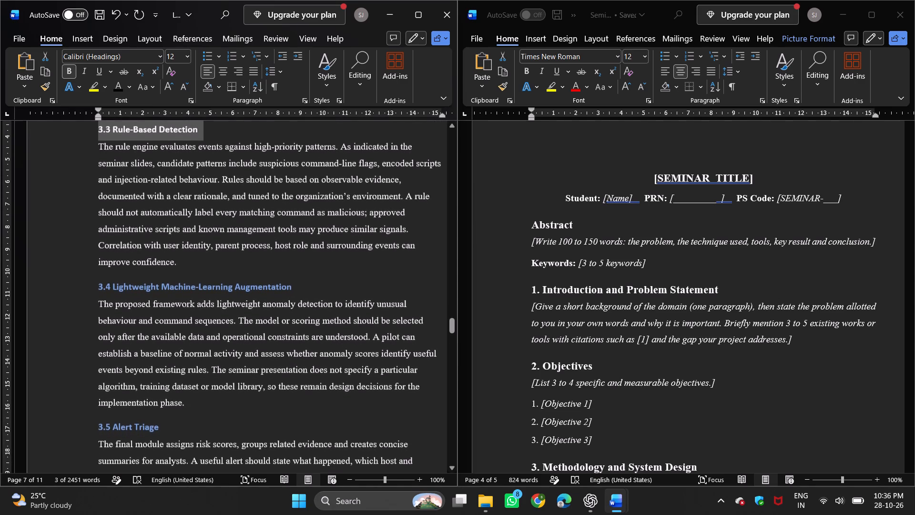
left_click_drag(300, 289, 118, 285)
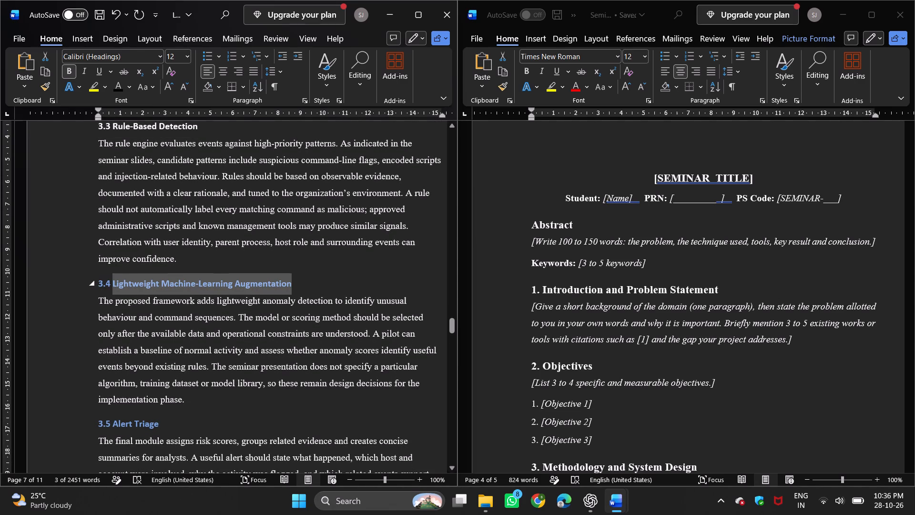
left_click_drag(118, 285, 101, 283)
left_click_drag(101, 283, 96, 278)
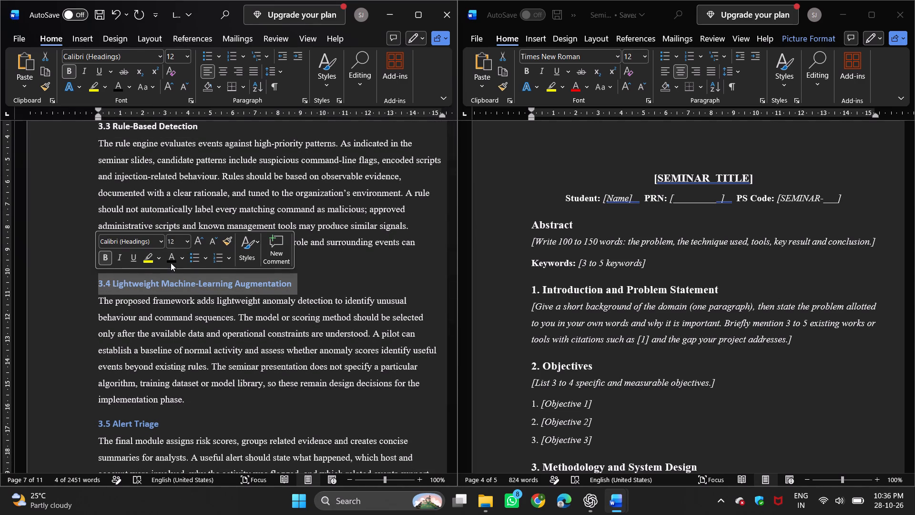
left_click(172, 261)
Change the report's "3.5 Alert Triage" subheading font colour to black.
scroll(185, 397, "down", 2)
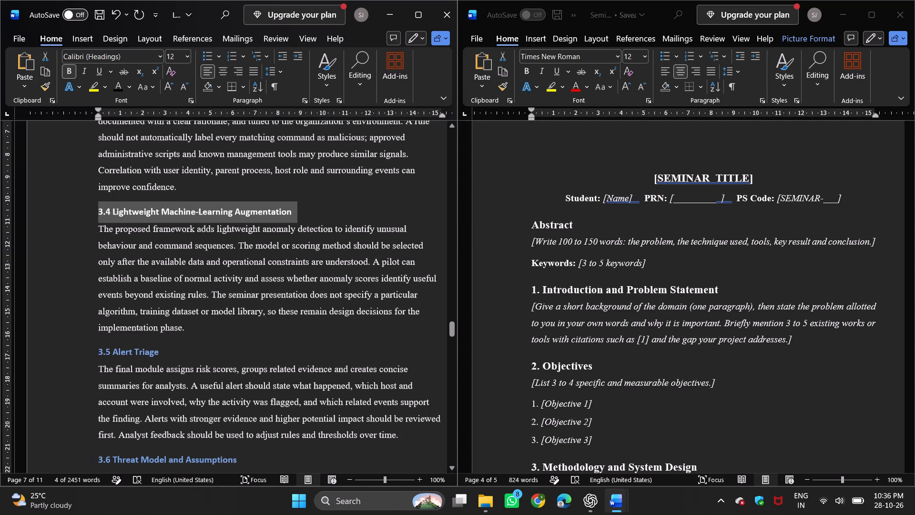
scroll(185, 397, "down", 7)
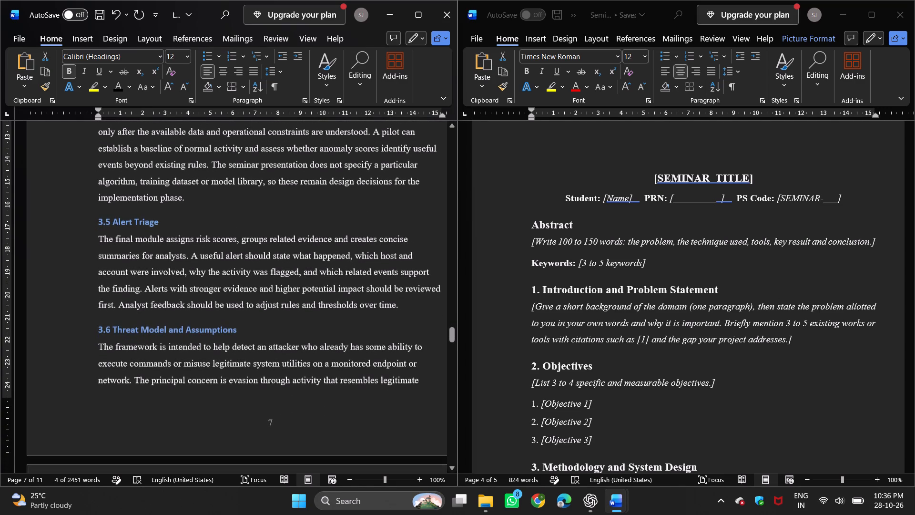
left_click_drag(169, 221, 100, 213)
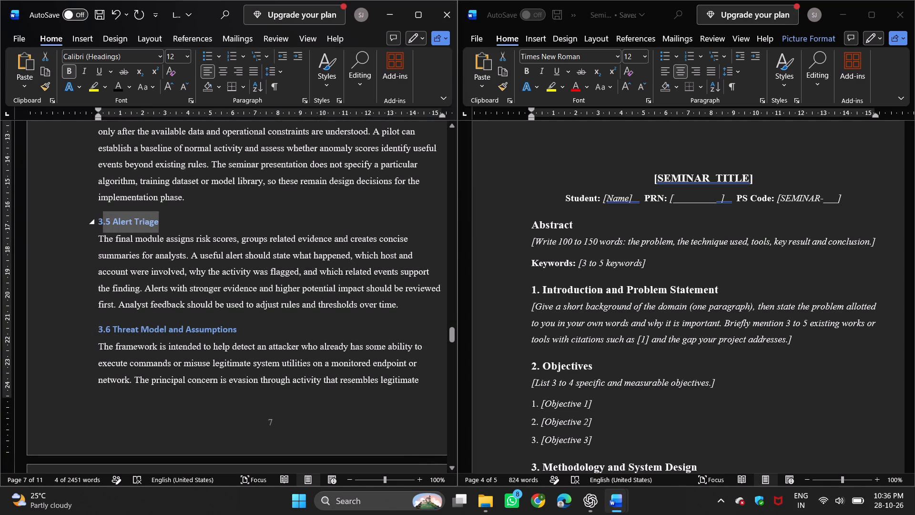
left_click_drag(100, 213, 96, 213)
left_click(173, 186)
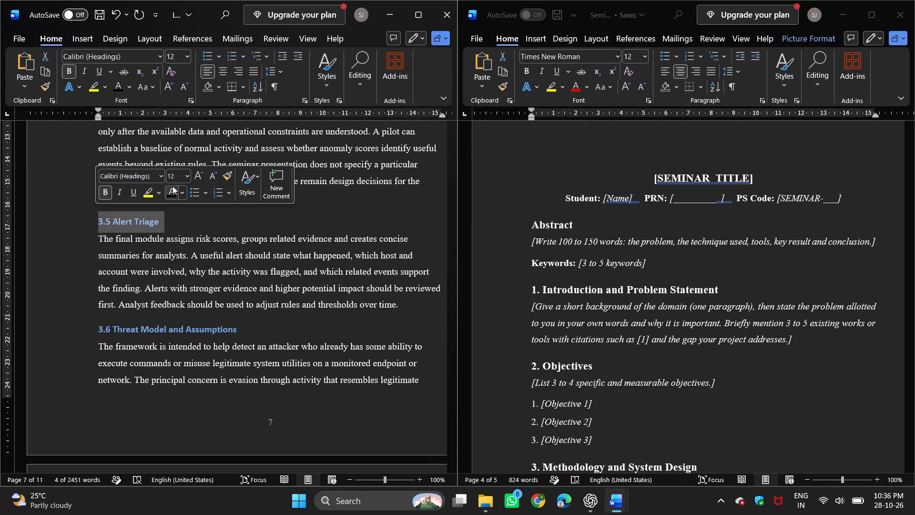
Set the font colour of the whole "3.6 Threat Model and Assumptions" subheading in the report to black.
left_click_drag(244, 332, 122, 315)
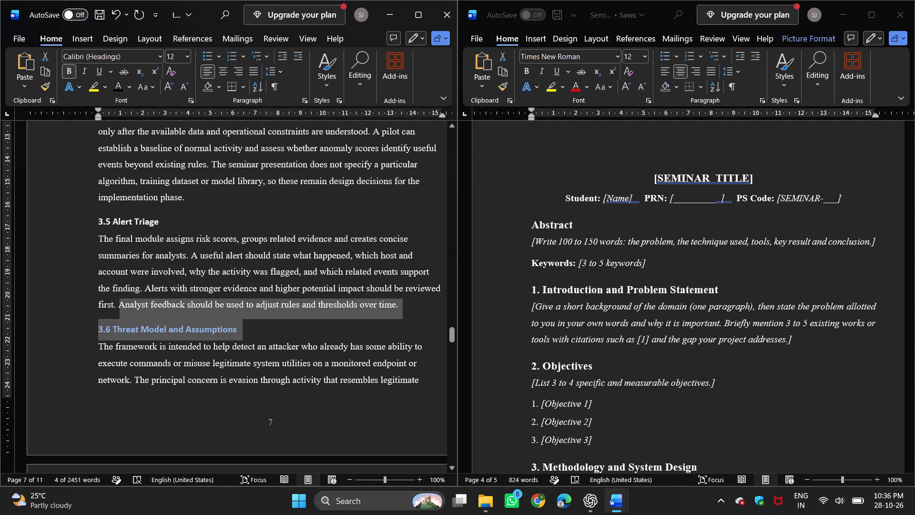
left_click_drag(122, 315, 98, 326)
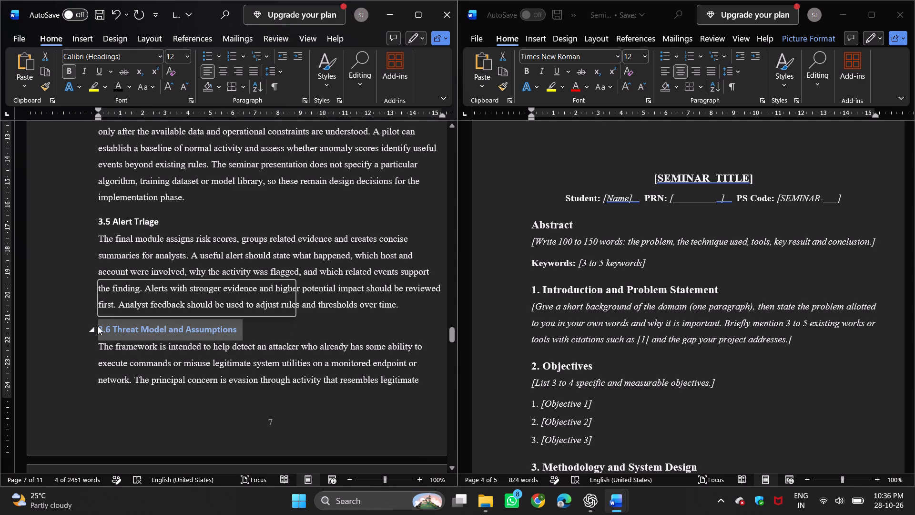
left_click(173, 301)
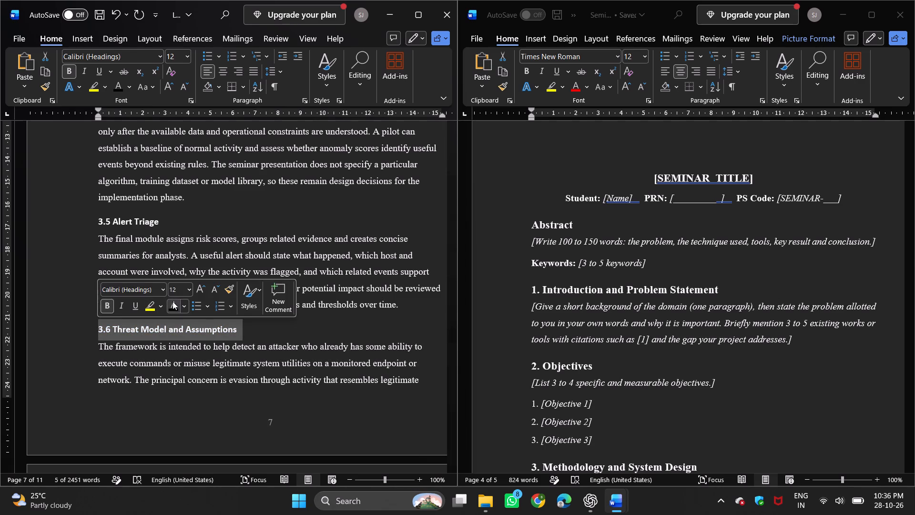
Recolour the report's "4. Implementation" section heading on page 8 black.
scroll(237, 350, "down", 3)
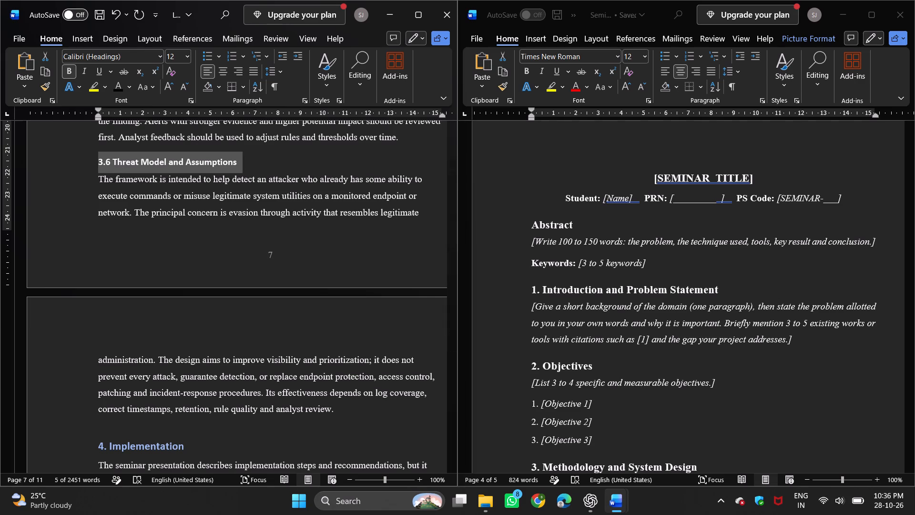
scroll(237, 350, "down", 2)
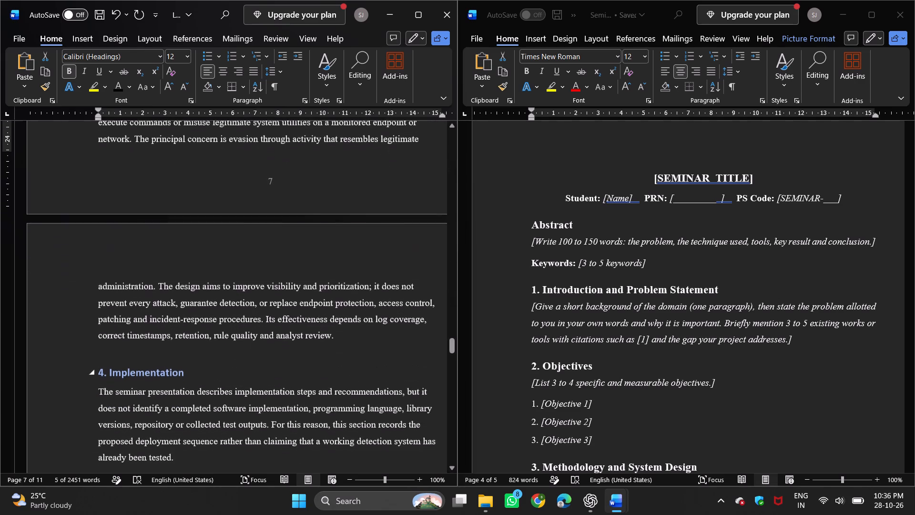
scroll(237, 350, "down", 5)
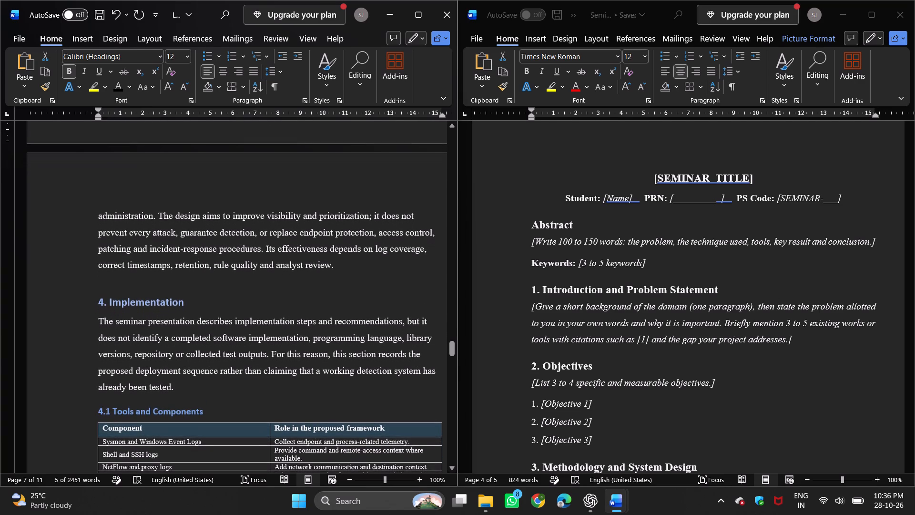
left_click_drag(194, 306, 95, 304)
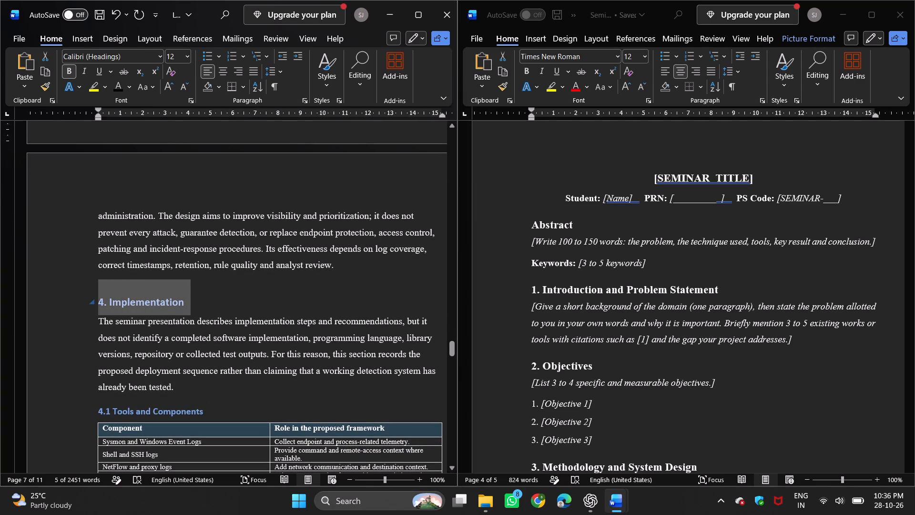
left_click_drag(95, 304, 93, 304)
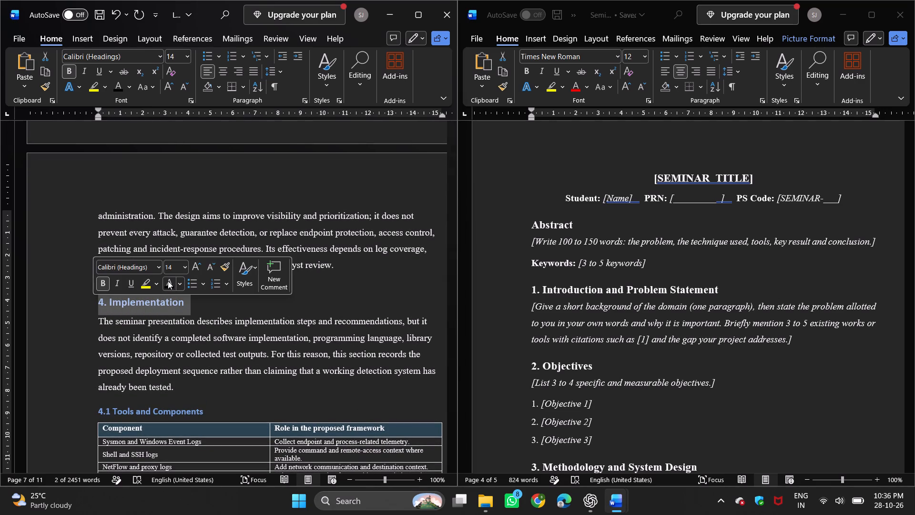
left_click(168, 281)
Change the font colour of the "4.1 Tools and Components" subheading above the components table to black.
scroll(221, 361, "down", 2)
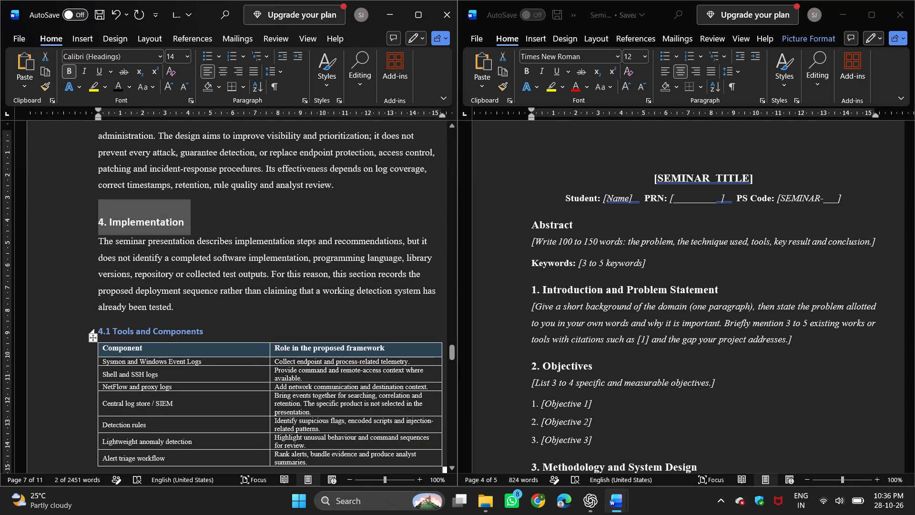
left_click_drag(208, 333, 99, 332)
left_click(173, 313)
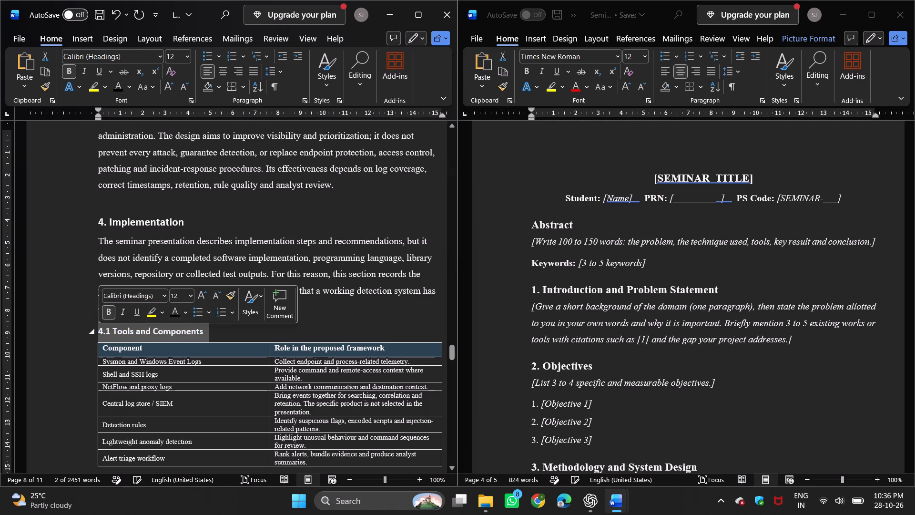
Apply the black font colour to the report's "4.2 Proposed Deployment Steps" subheading.
scroll(202, 369, "down", 3)
left_click_drag(228, 339, 98, 329)
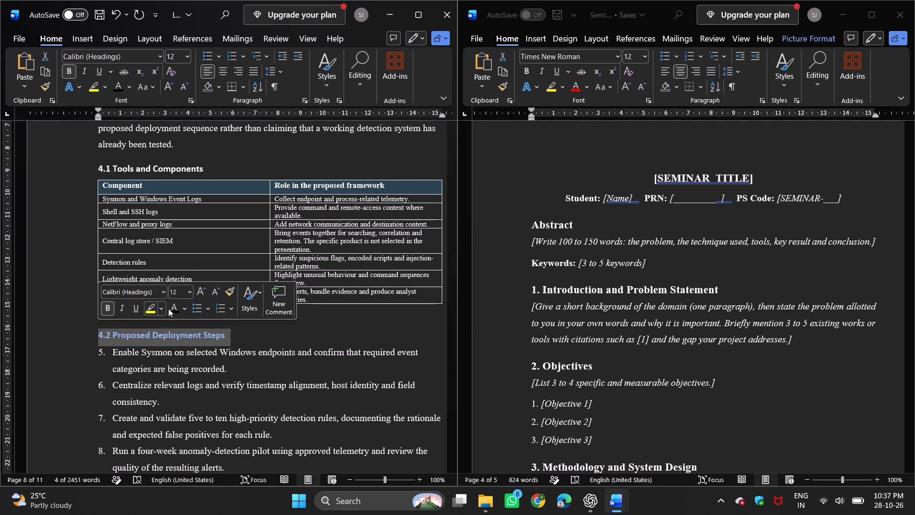
left_click(171, 309)
Recolour the "4.3 Operational Considerations" subheading at the start of the report's page 9 black.
scroll(204, 361, "down", 3)
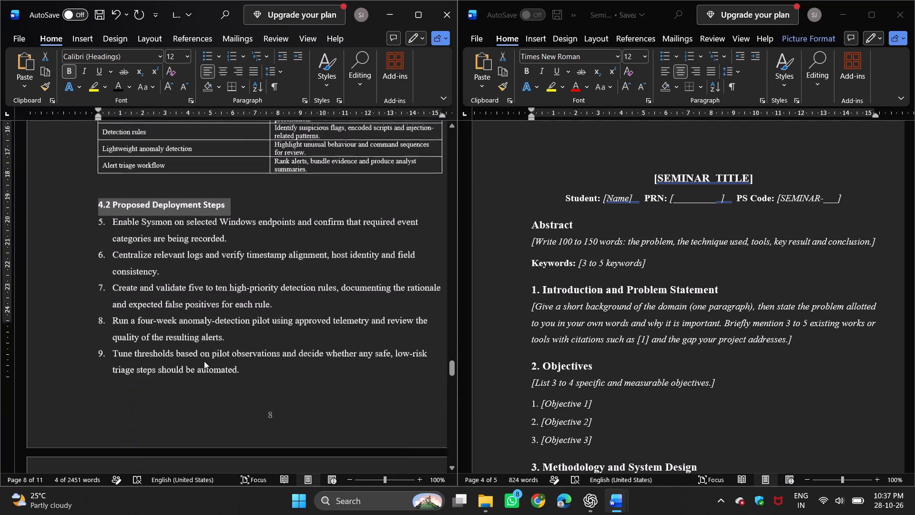
scroll(204, 361, "down", 2)
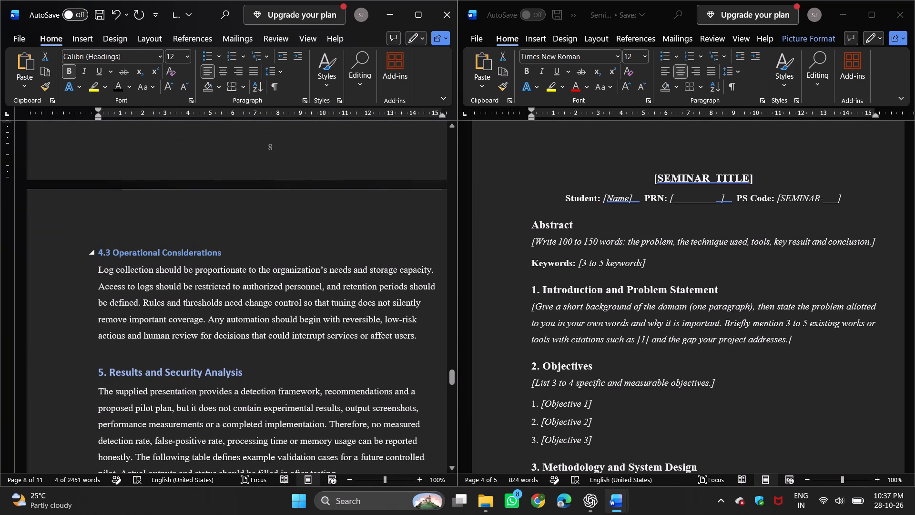
left_click_drag(224, 255, 99, 249)
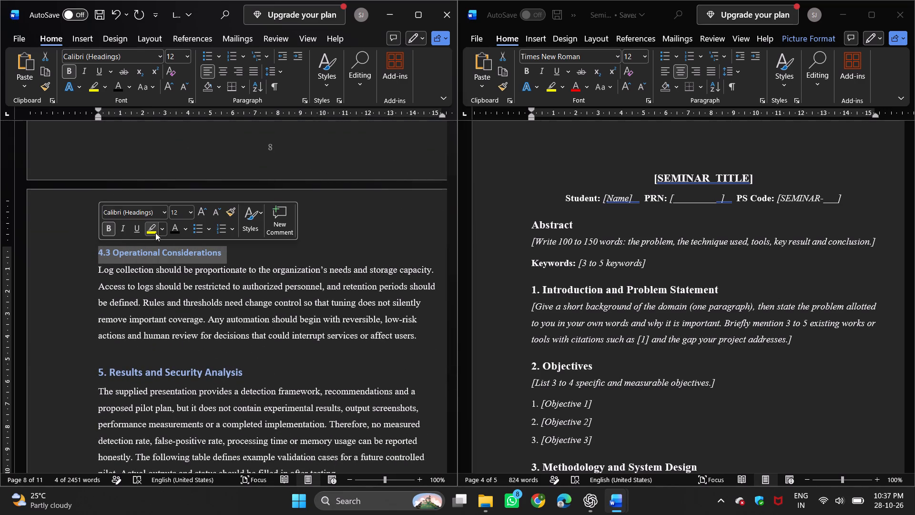
left_click(172, 229)
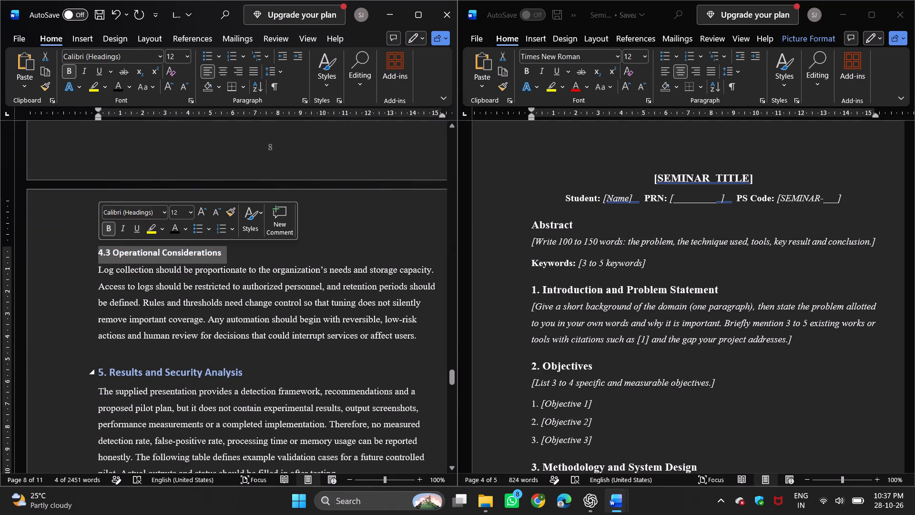
Set the font colour of the report's whole "5. Results and Security Analysis" heading, including its number, to black.
left_click_drag(255, 366, 102, 362)
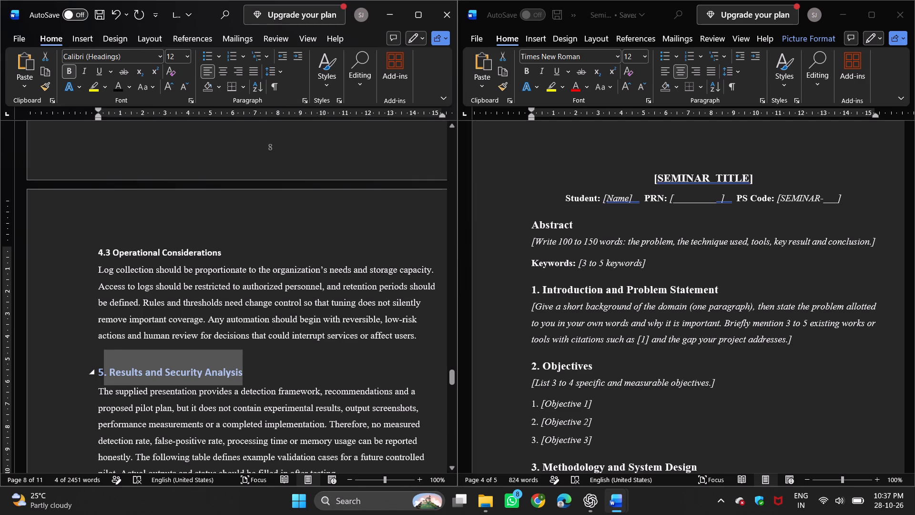
left_click_drag(102, 362, 99, 363)
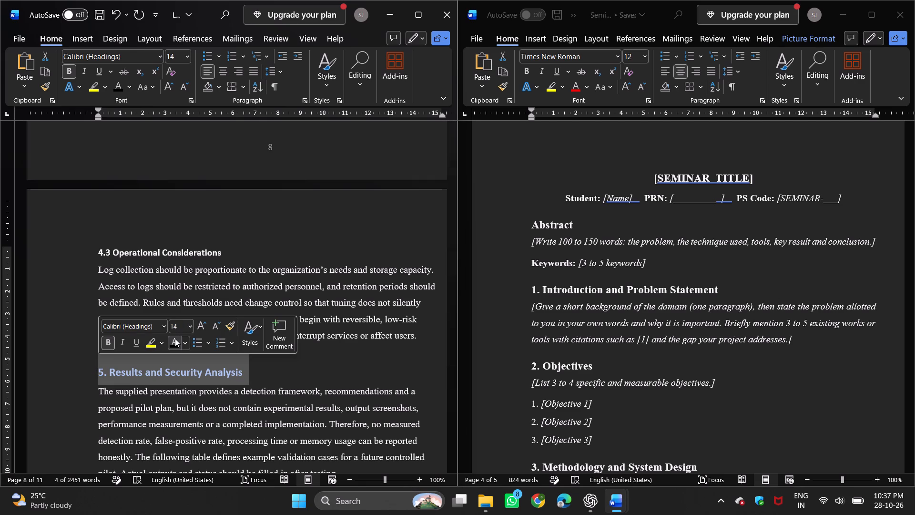
left_click(175, 339)
Change the "5.1 Security Analysis" subheading below the report's test case table to black font colour.
scroll(238, 408, "down", 4)
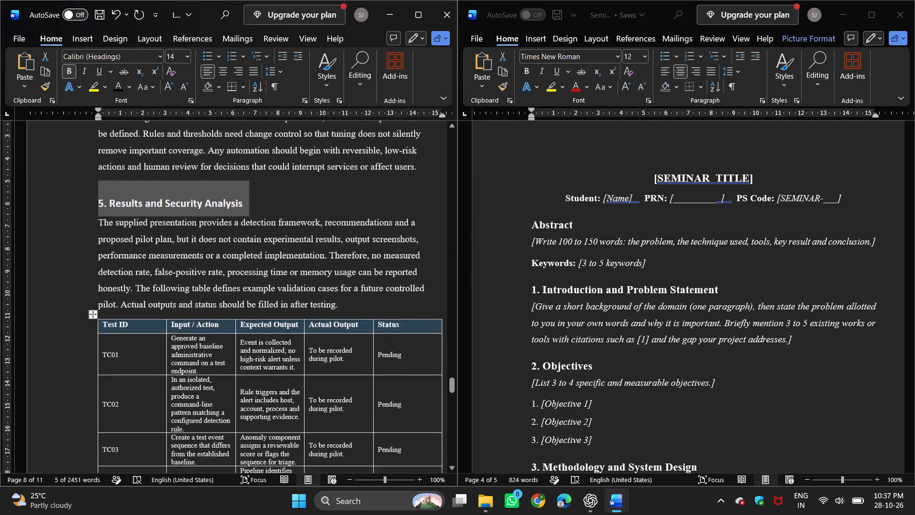
scroll(238, 408, "down", 3)
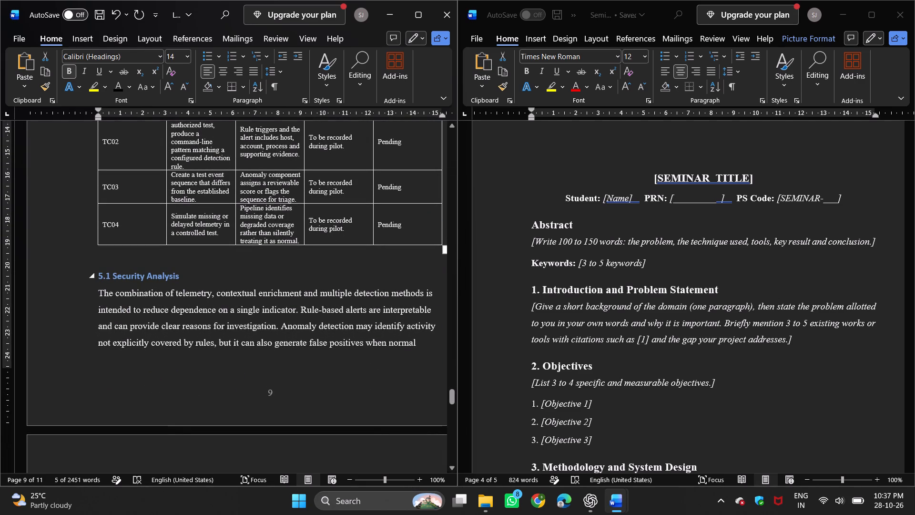
left_click_drag(194, 280, 97, 274)
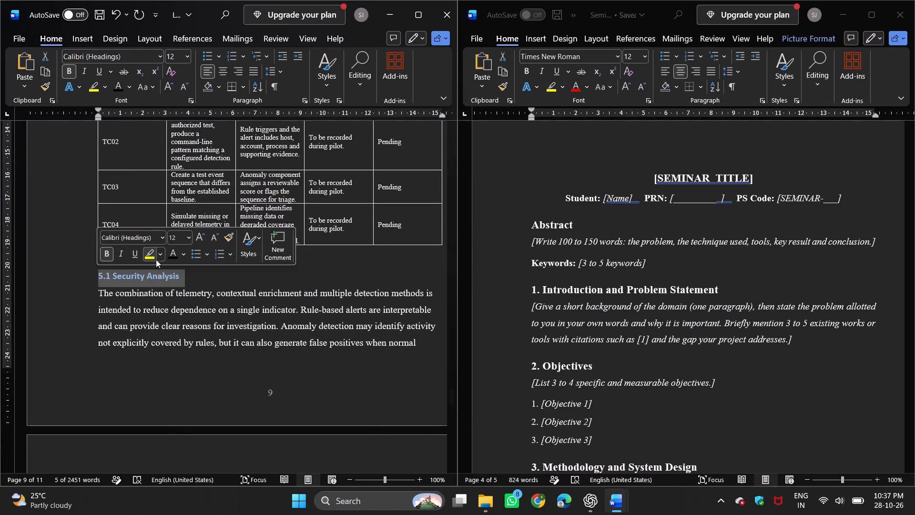
left_click(174, 255)
Apply the black font colour to the "5.2 Evaluation Metrics" subheading above the report's metrics table.
scroll(221, 408, "down", 10)
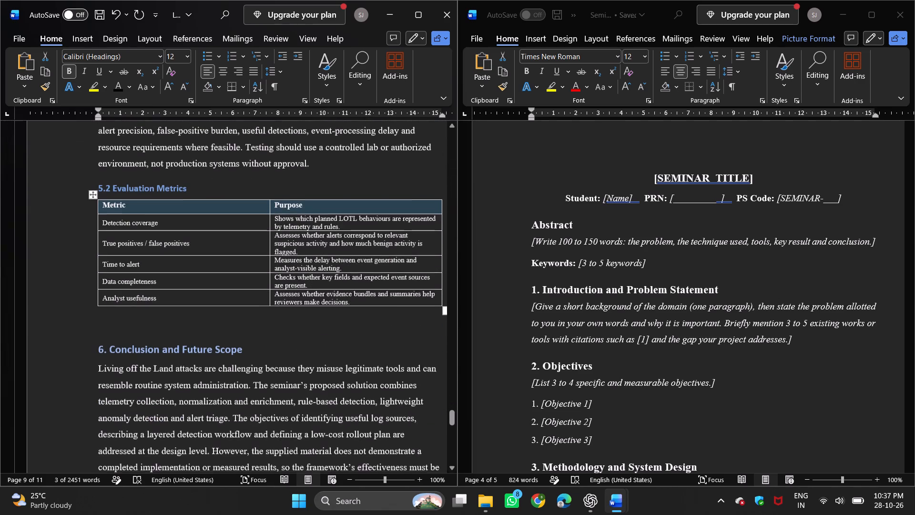
left_click(196, 186)
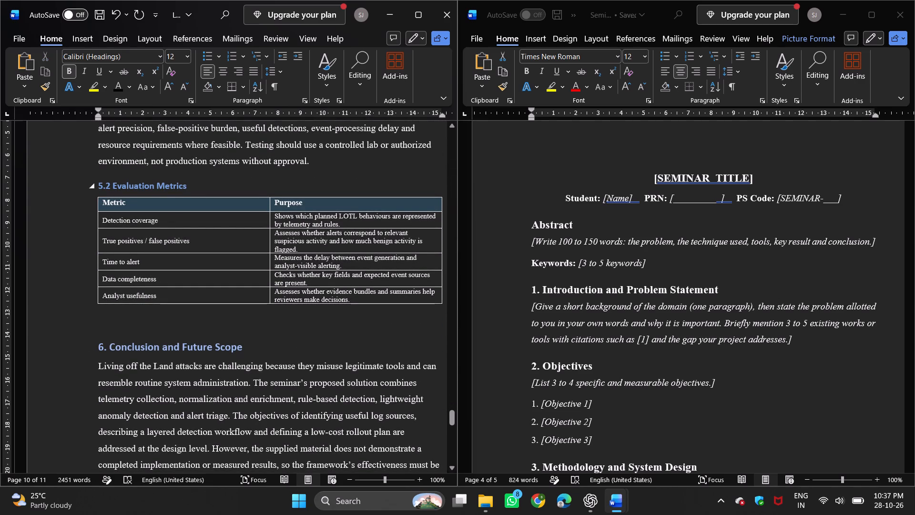
left_click_drag(97, 180, 175, 181)
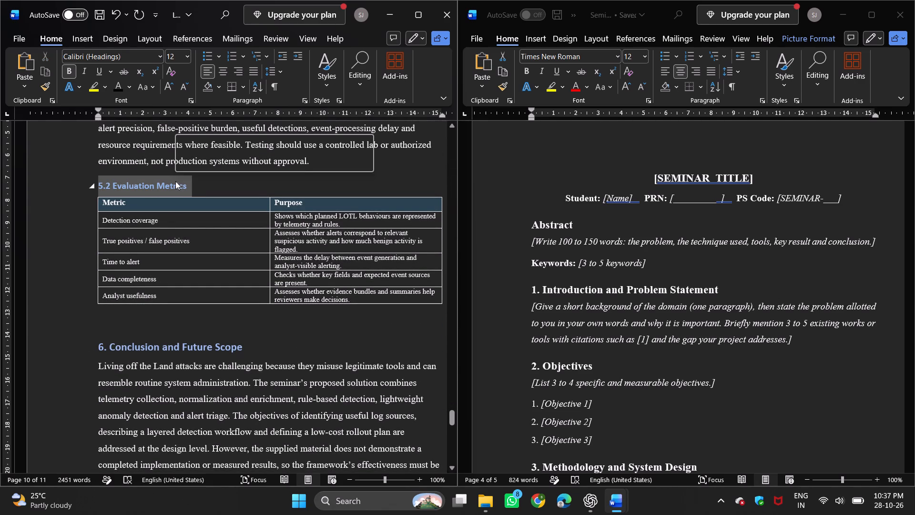
left_click(247, 162)
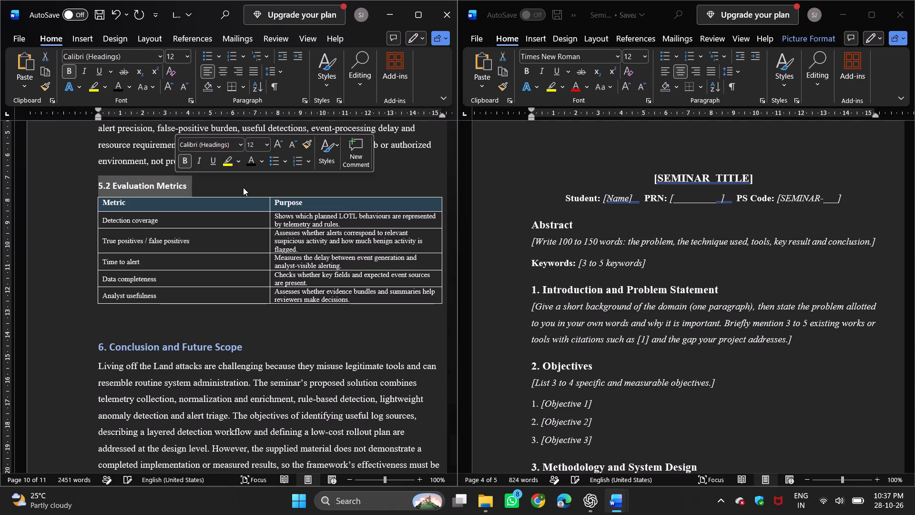
Recolour the report's whole "6. Conclusion and Future Scope" heading black.
left_click_drag(245, 342, 135, 339)
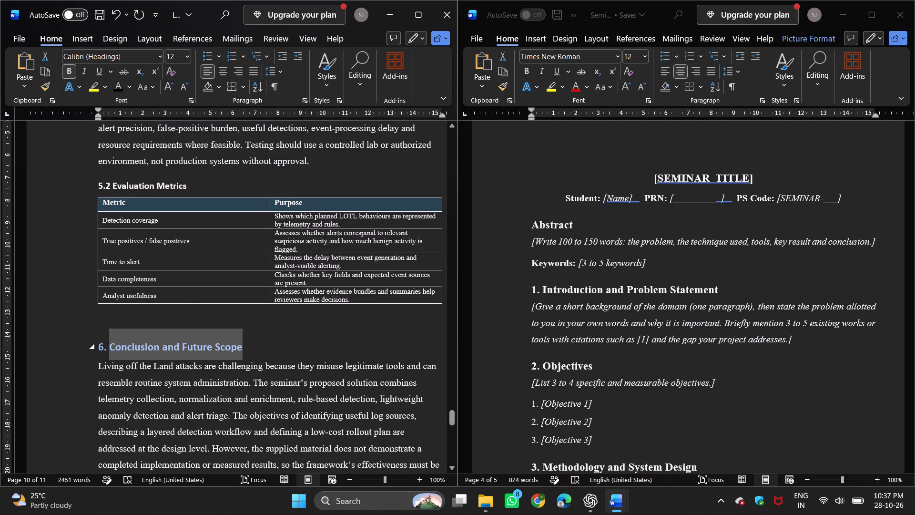
left_click_drag(135, 339, 97, 337)
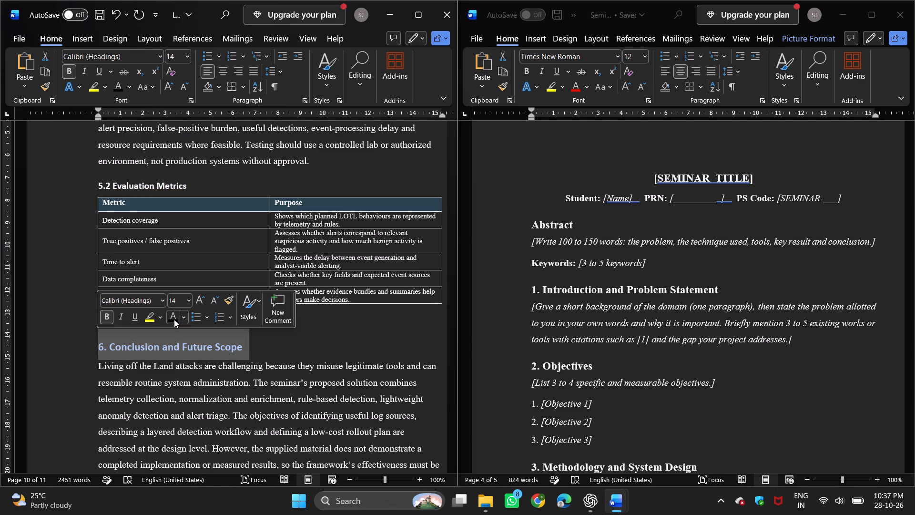
left_click(174, 319)
Set the font colour of the "References" heading on the report's last page to black.
scroll(238, 409, "down", 4)
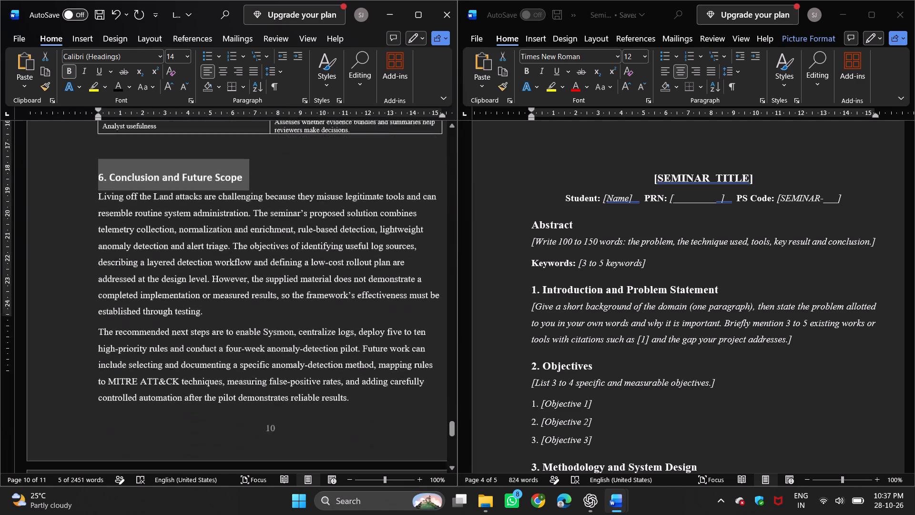
scroll(238, 409, "down", 3)
left_click_drag(192, 379, 113, 374)
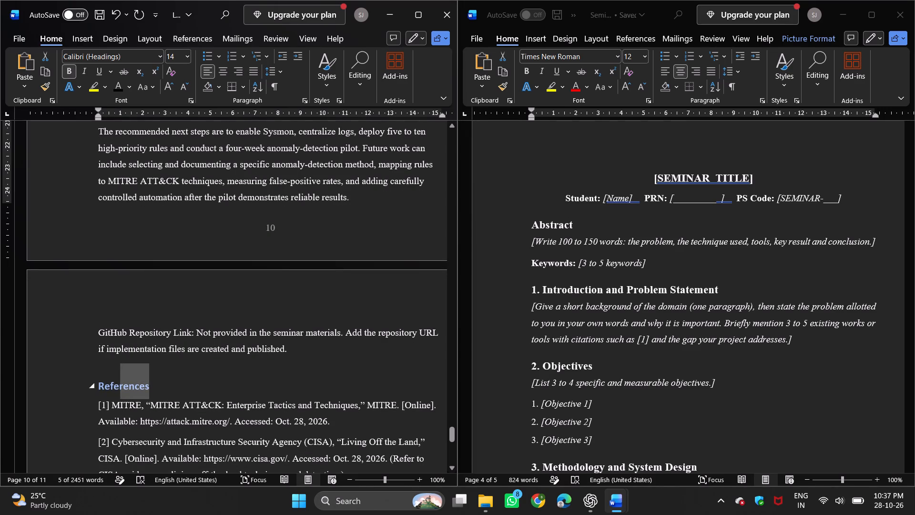
left_click_drag(113, 374, 95, 375)
left_click(171, 352)
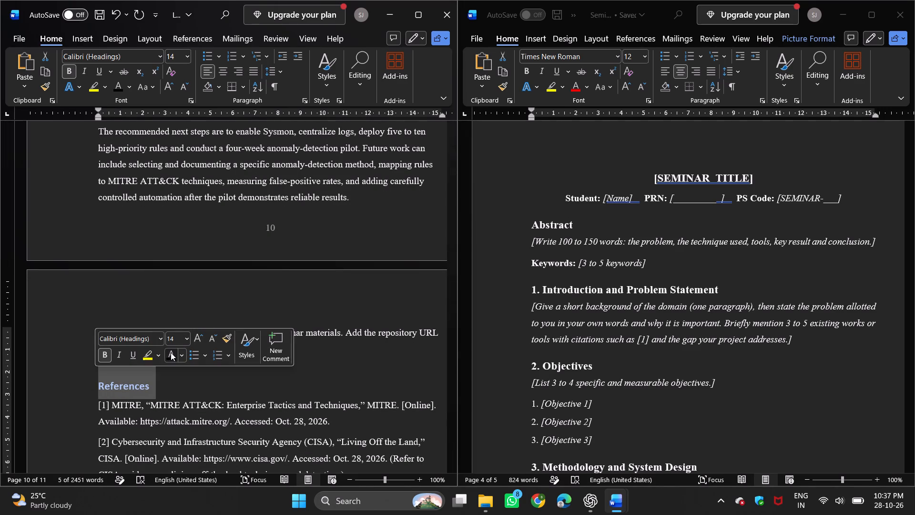
Examine the report's reference list and title page alongside sections 3 to 5 of the university's format document.
scroll(205, 389, "down", 6)
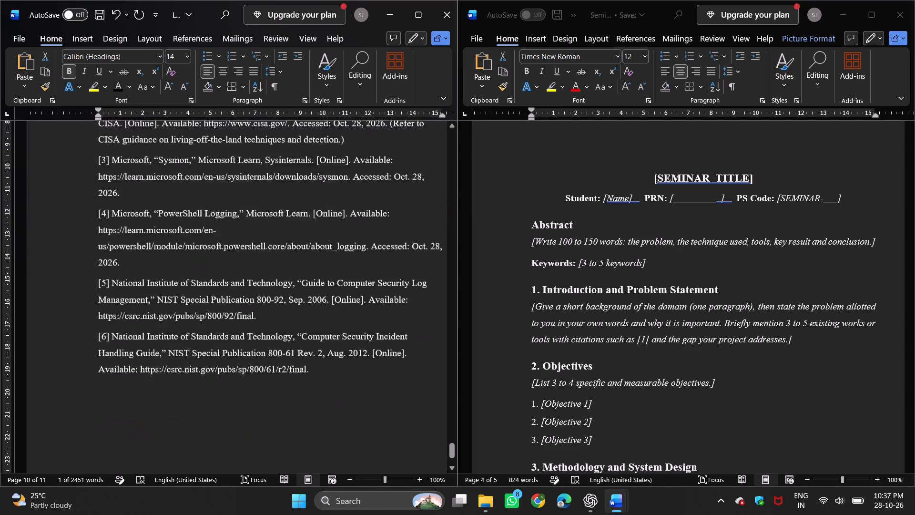
scroll(205, 389, "down", 6)
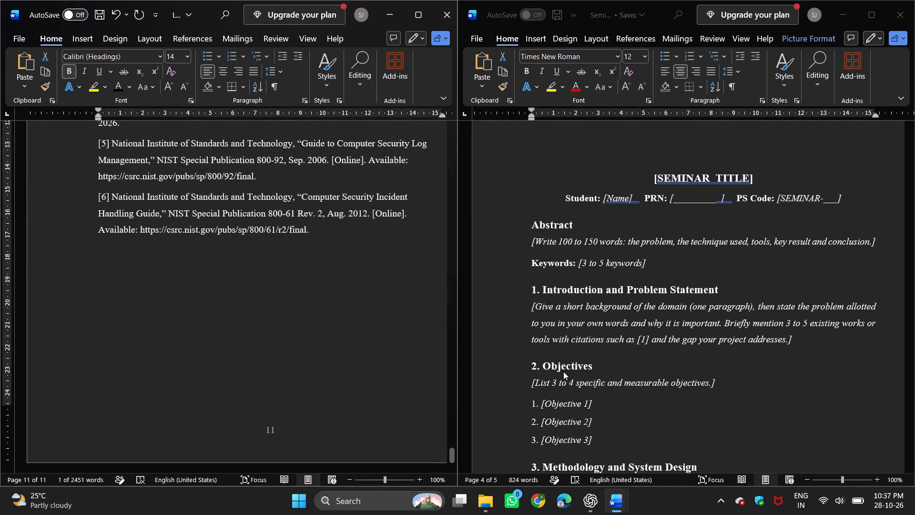
scroll(567, 372, "down", 6)
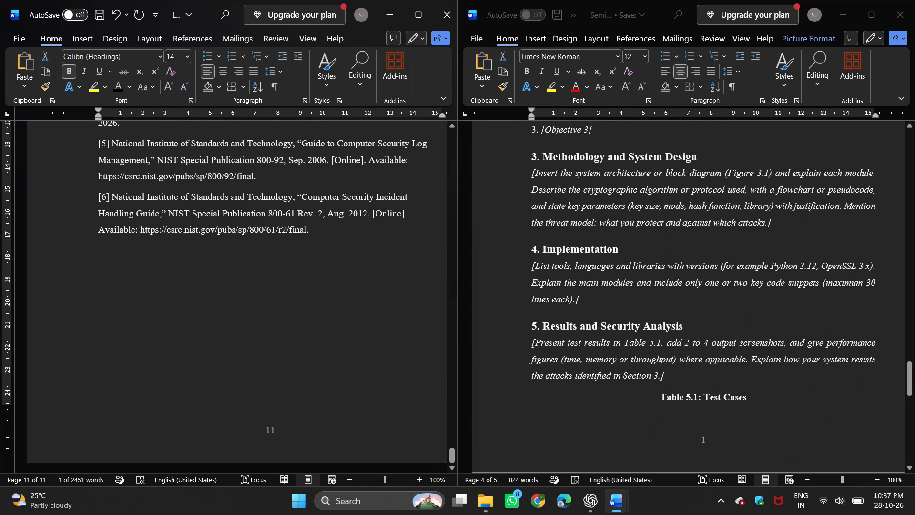
scroll(281, 309, "up", 20)
scroll(281, 309, "up", 19)
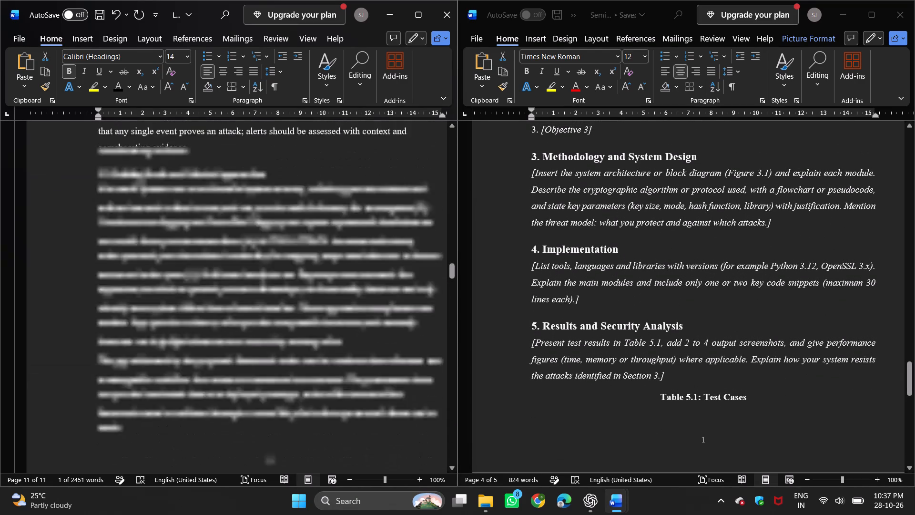
scroll(281, 309, "up", 9)
scroll(281, 309, "down", 4)
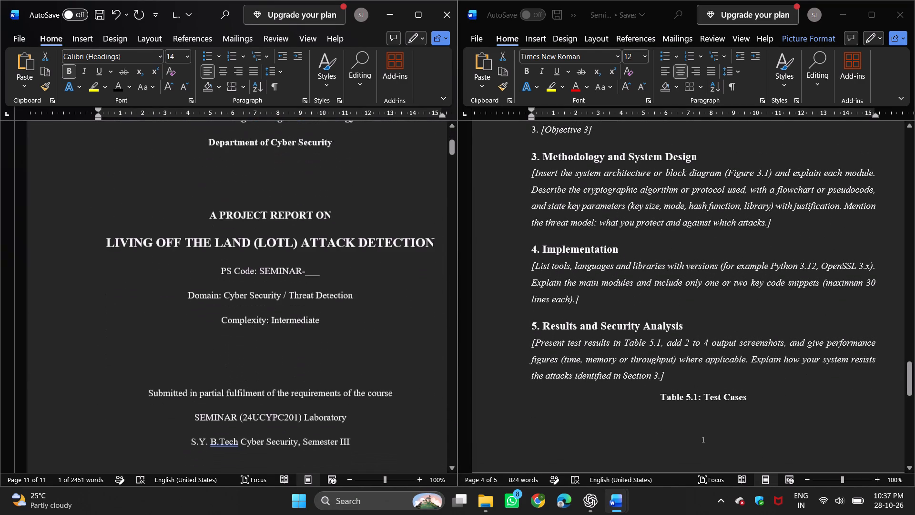
scroll(281, 309, "down", 3)
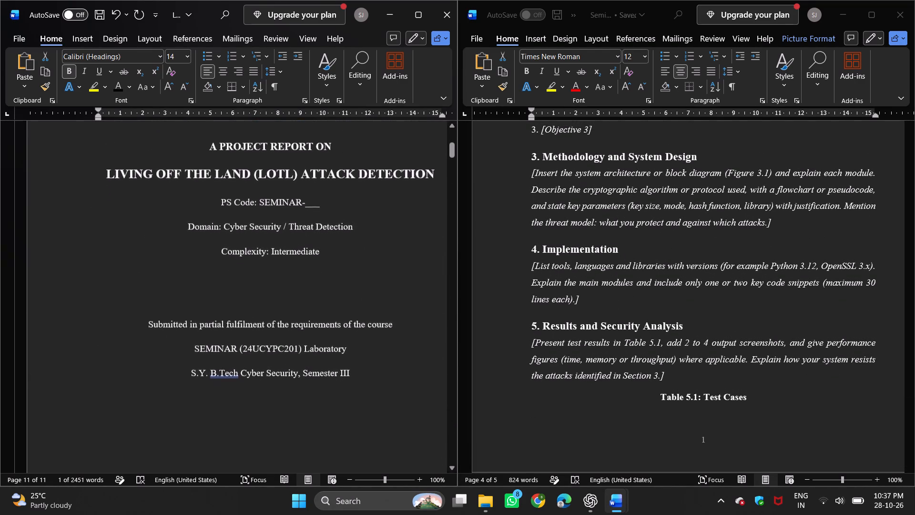
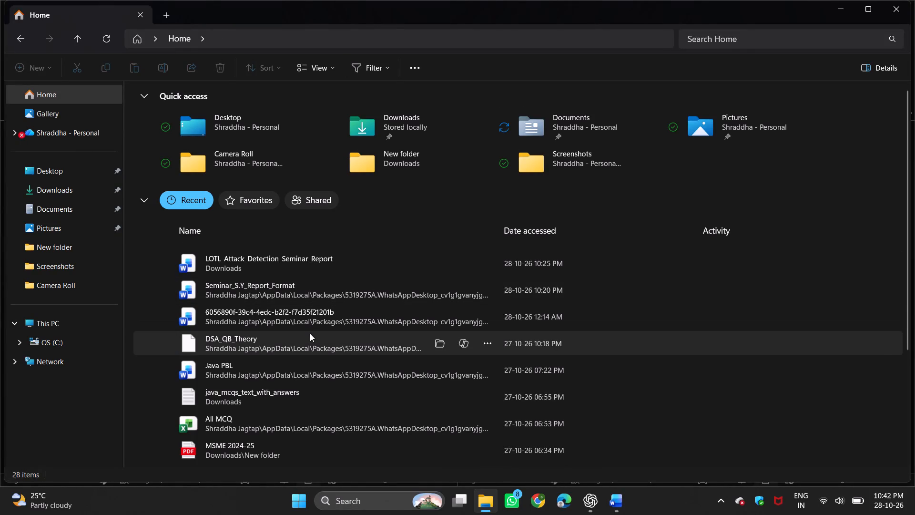
Find the "Seminar final PPT" presentation in the Downloads folder and open it in PowerPoint.
scroll(315, 387, "down", 3)
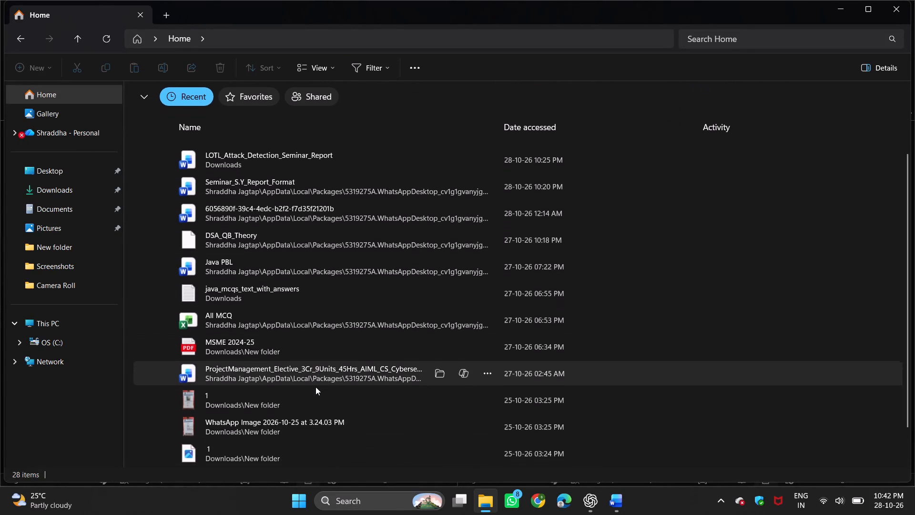
scroll(315, 387, "down", 1)
left_click(31, 181)
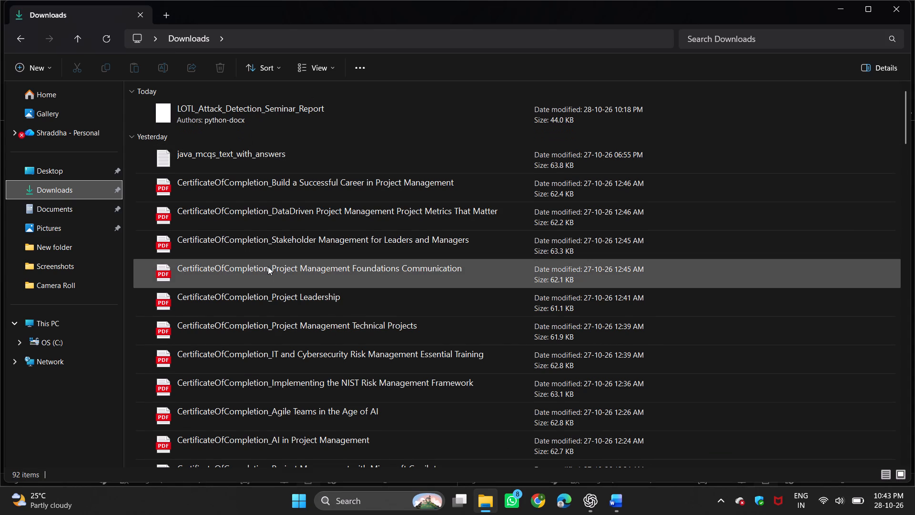
scroll(268, 267, "down", 7)
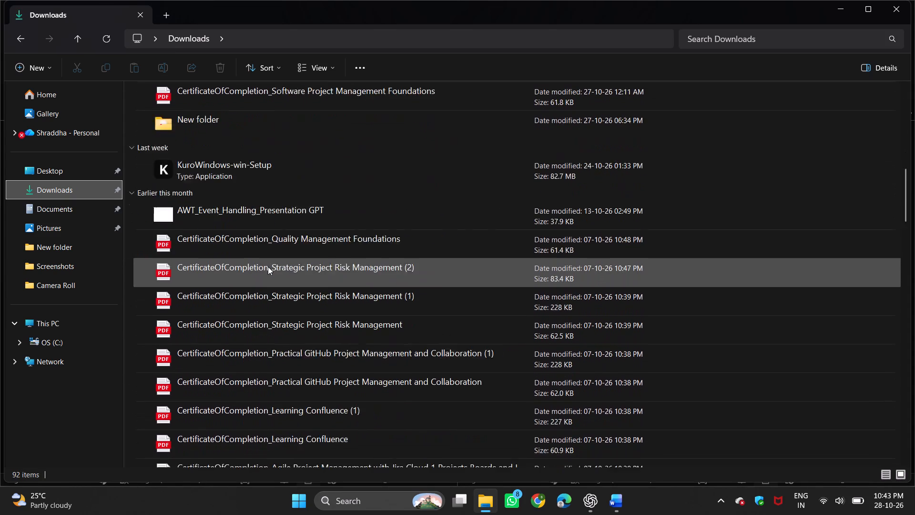
scroll(268, 267, "down", 2)
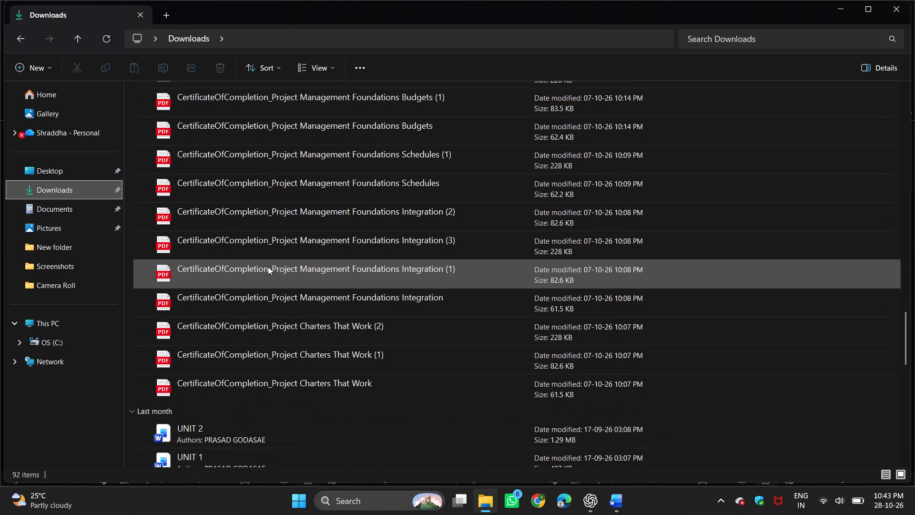
scroll(268, 267, "down", 2)
left_click(277, 400)
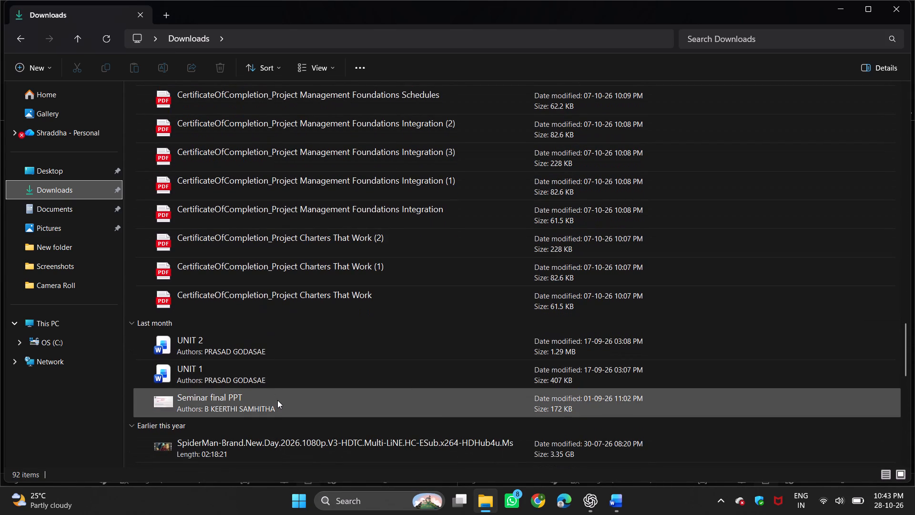
key("Return")
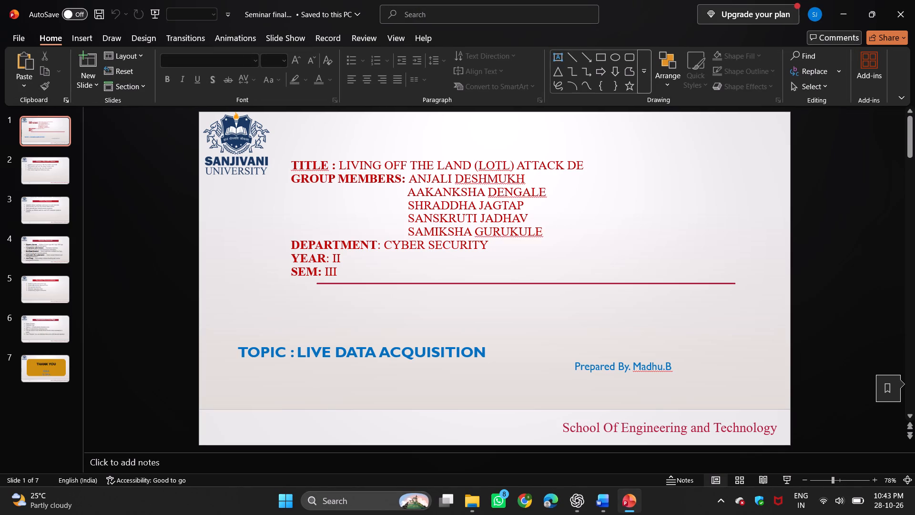
Look through the seminar presentation's slides, from the title slide past the Detection Framework slide and back to Problem Statement.
key("Down")
key("Up")
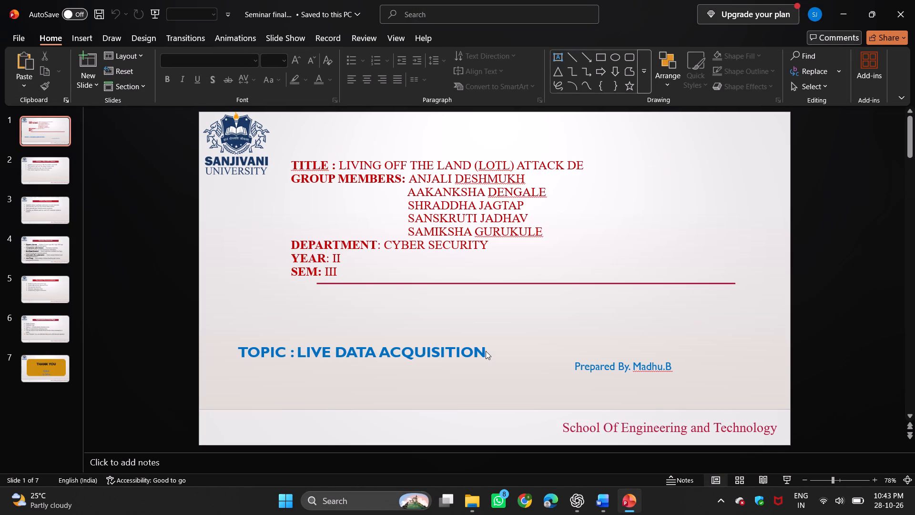
key("Down")
key("Down")
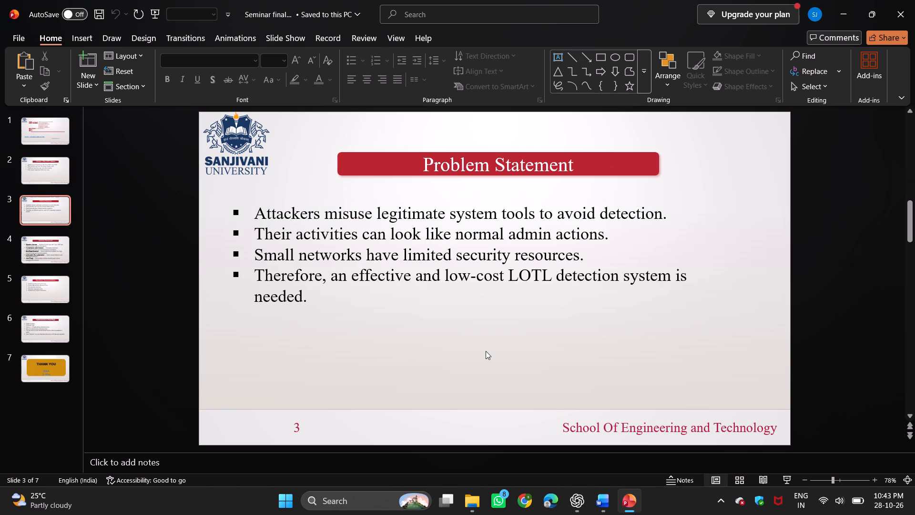
key("Down")
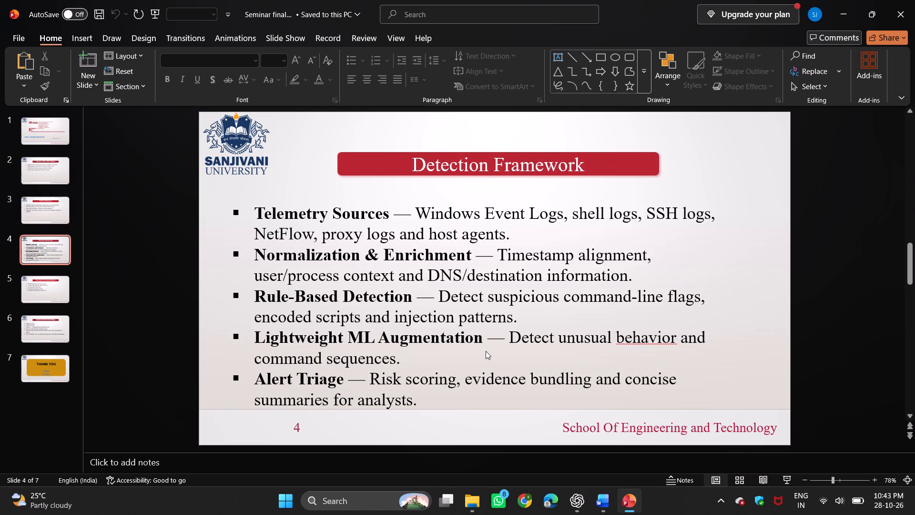
key("Down")
key("Up")
key("Up")
key("Up")
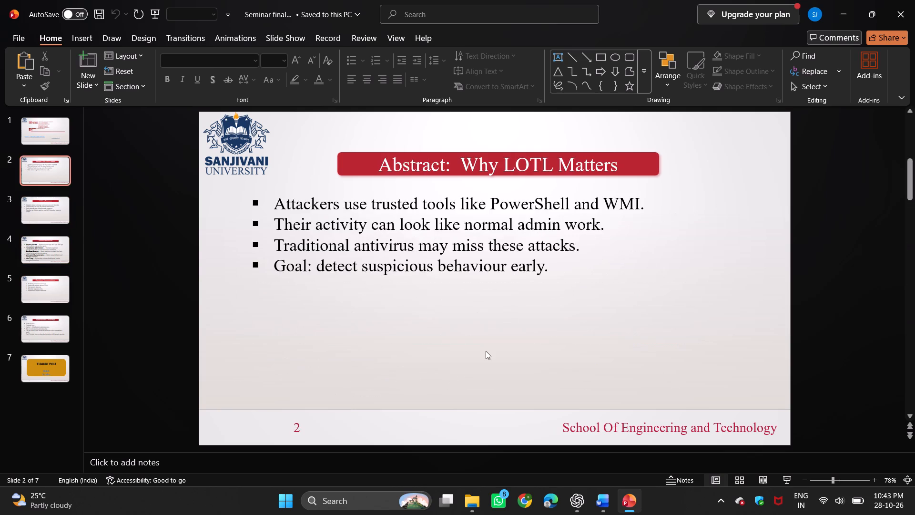
key("Down")
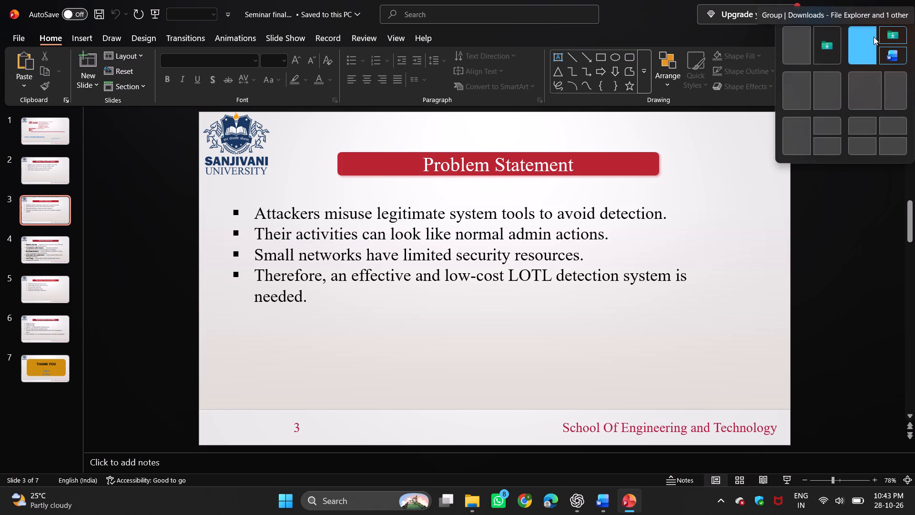
Place the presentation side by side with the LOTL seminar report, closing the Downloads window and the format document.
left_click(837, 45)
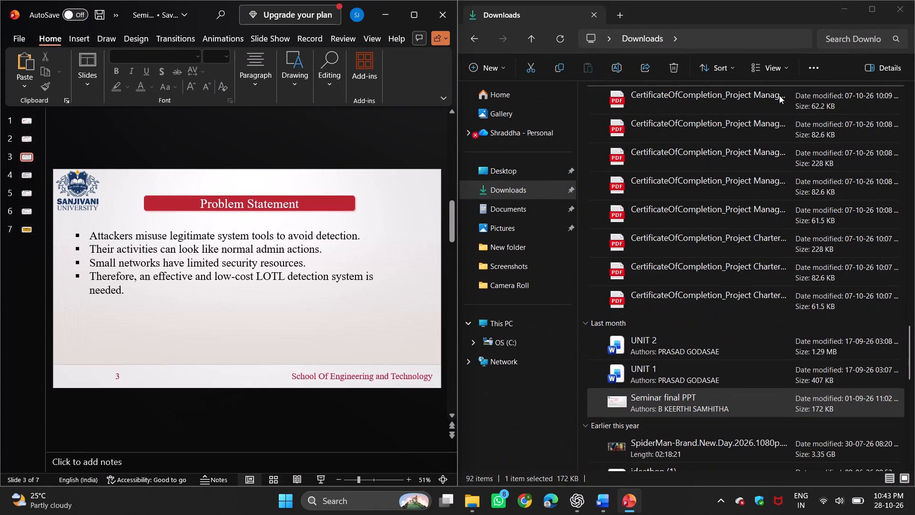
left_click(903, 2)
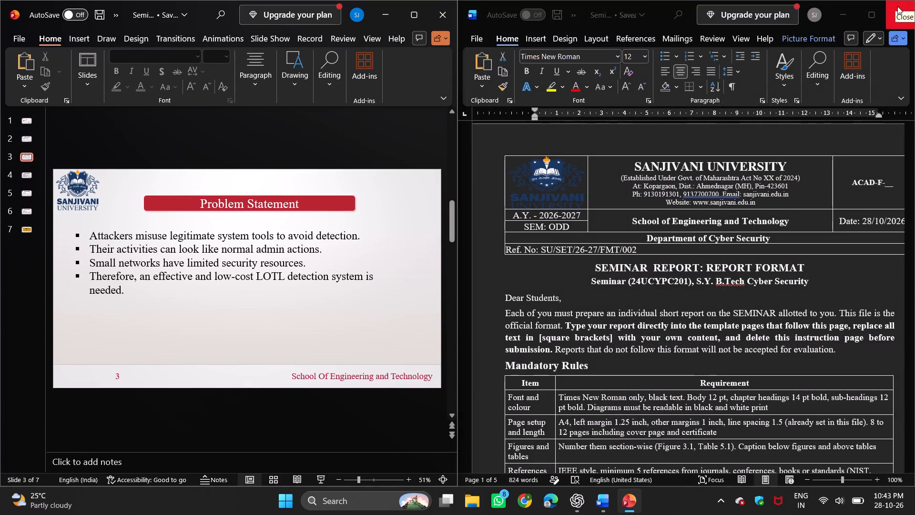
left_click(897, 11)
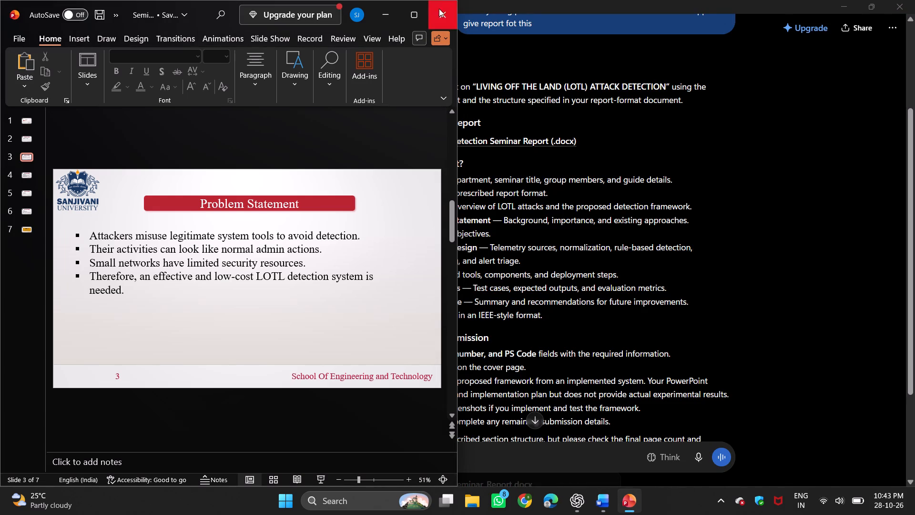
left_click(394, 41)
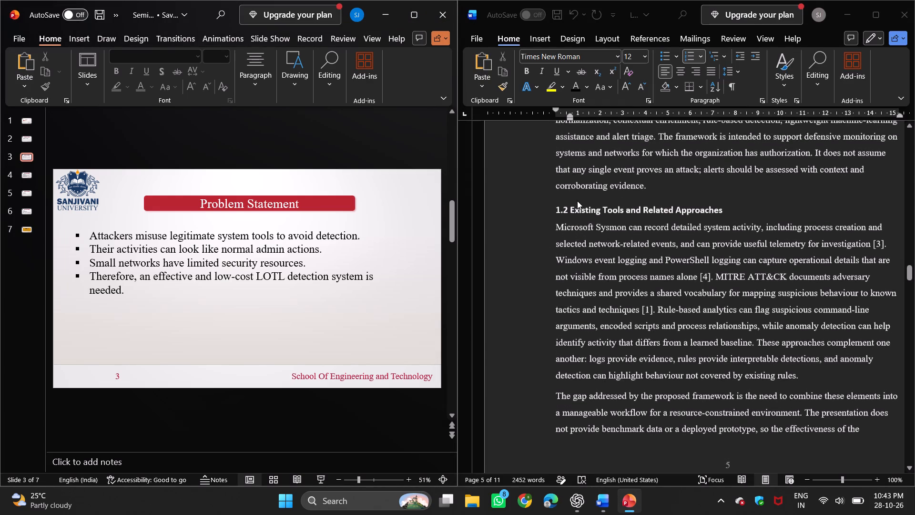
Compare the Problem Statement slide with the report's section 1 and its abstract.
left_click(292, 284)
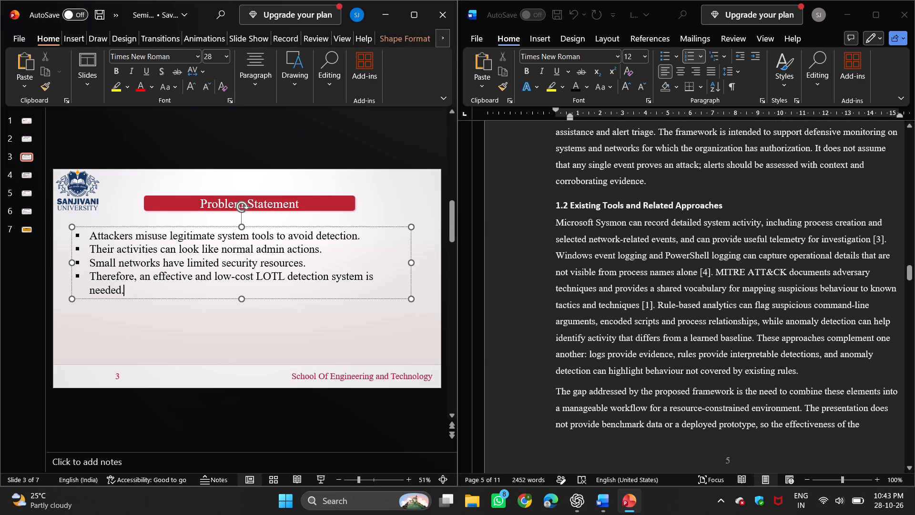
scroll(635, 206, "up", 4)
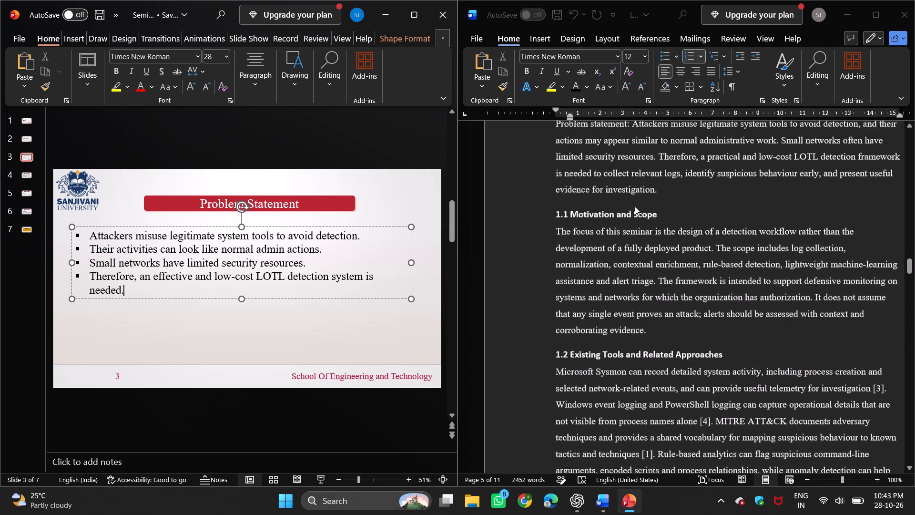
scroll(635, 206, "up", 4)
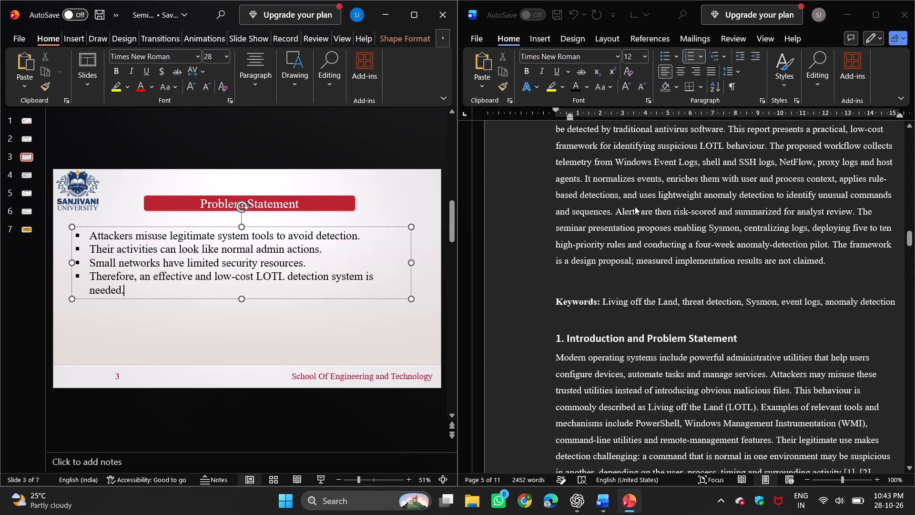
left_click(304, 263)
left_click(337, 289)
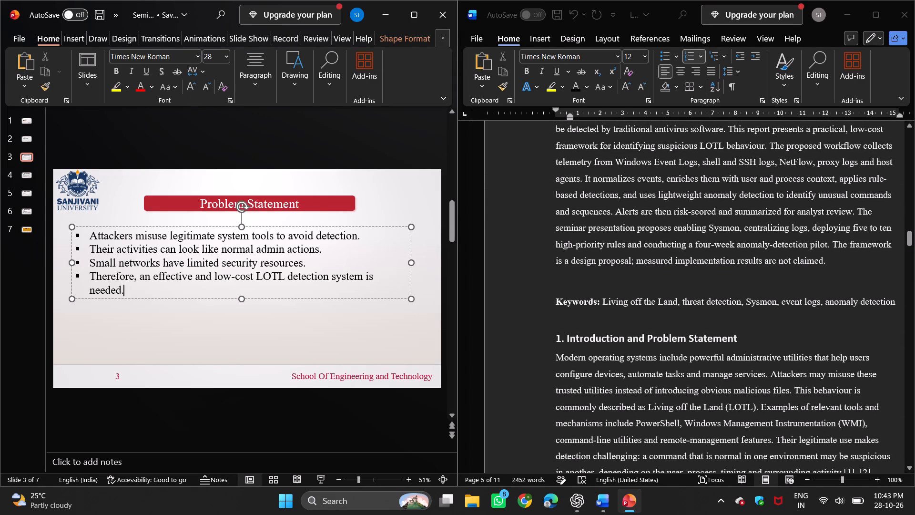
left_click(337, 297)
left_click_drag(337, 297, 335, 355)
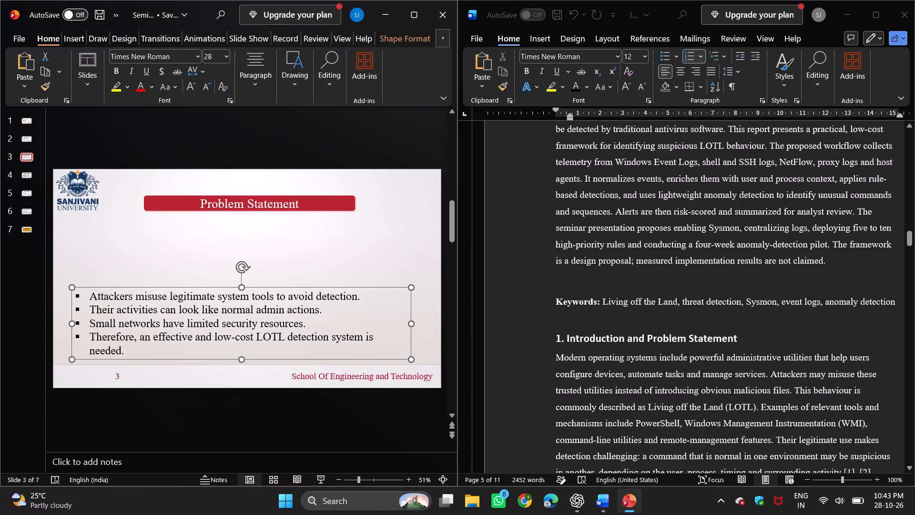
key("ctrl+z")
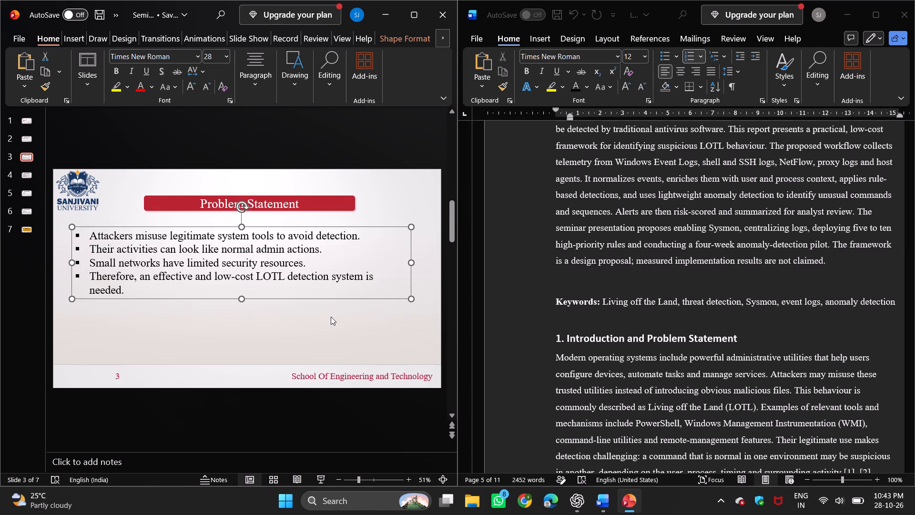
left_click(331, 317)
Compare the remaining slides, from the abstract through Detection Framework to the closing slide, with sections 1 to 3 of the report.
key("Left")
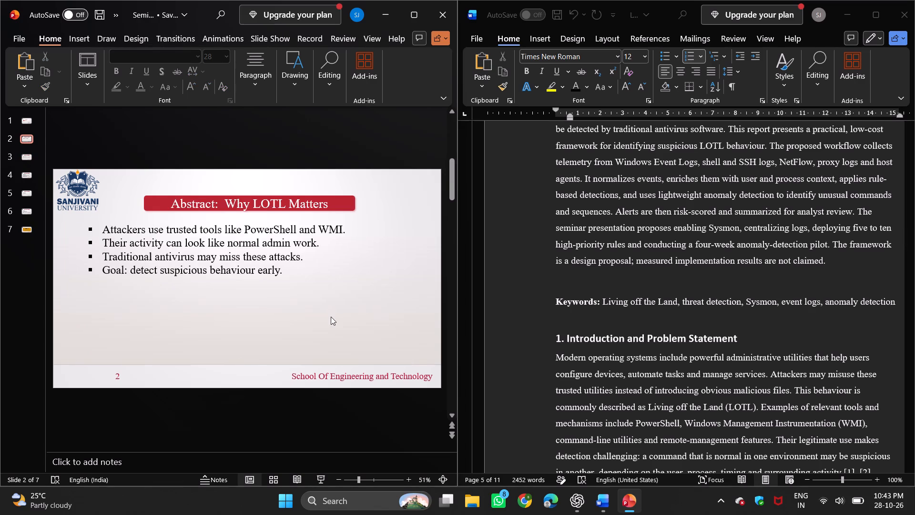
key("Down")
key("Down")
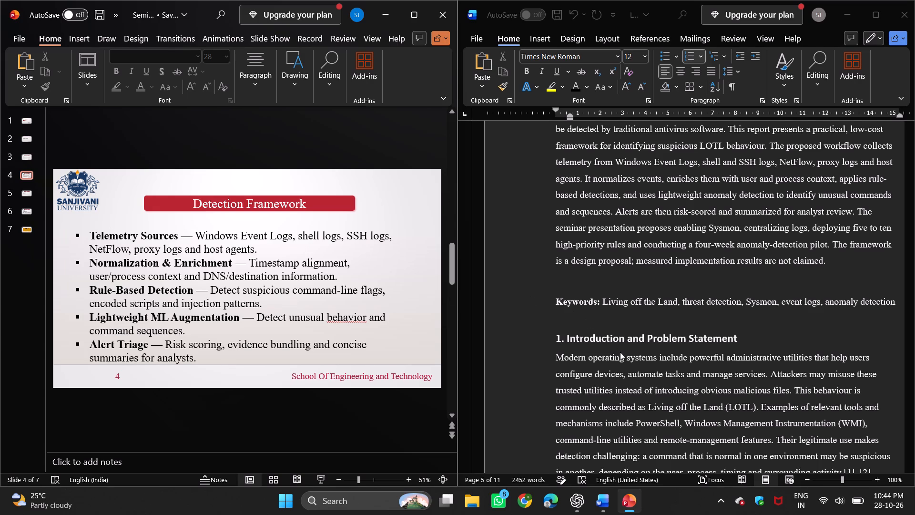
scroll(620, 352, "down", 4)
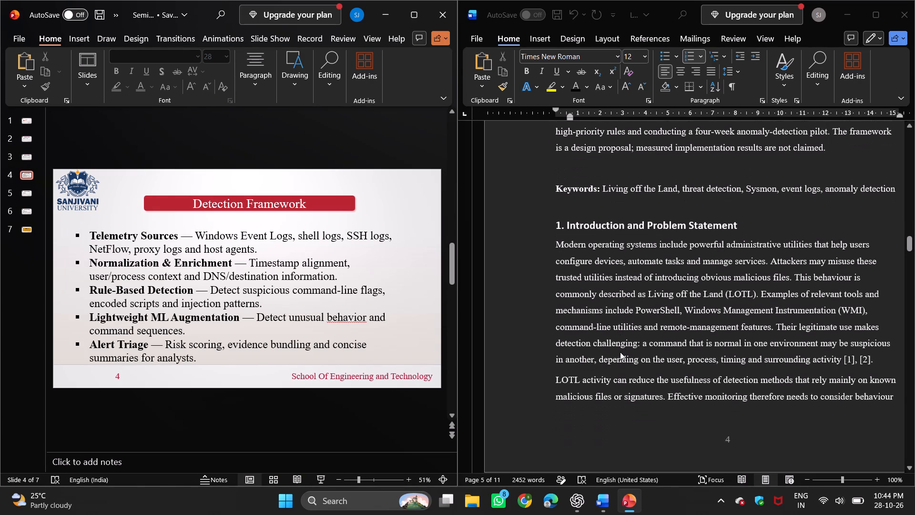
scroll(620, 352, "down", 11)
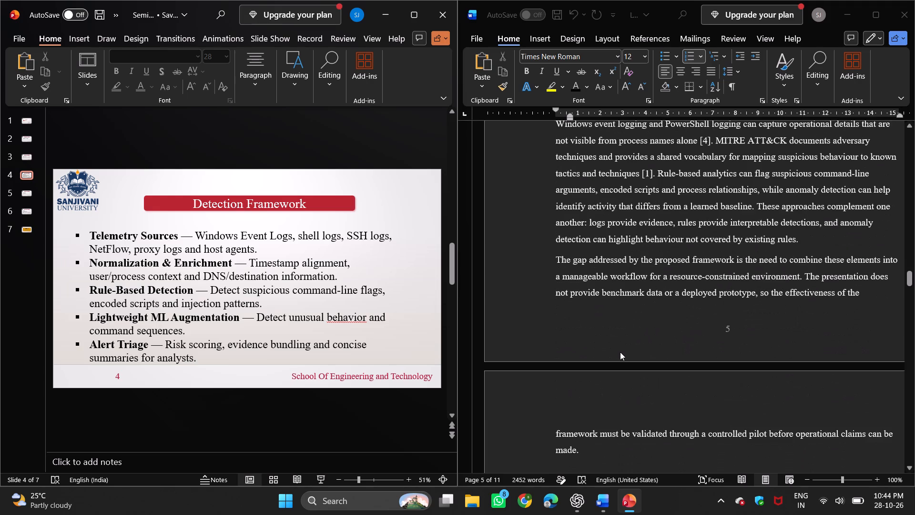
scroll(620, 352, "down", 4)
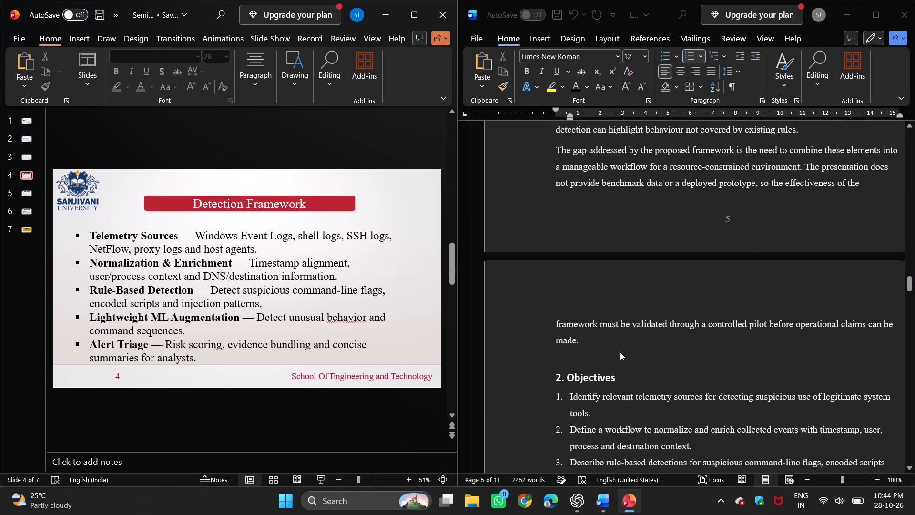
scroll(620, 352, "down", 6)
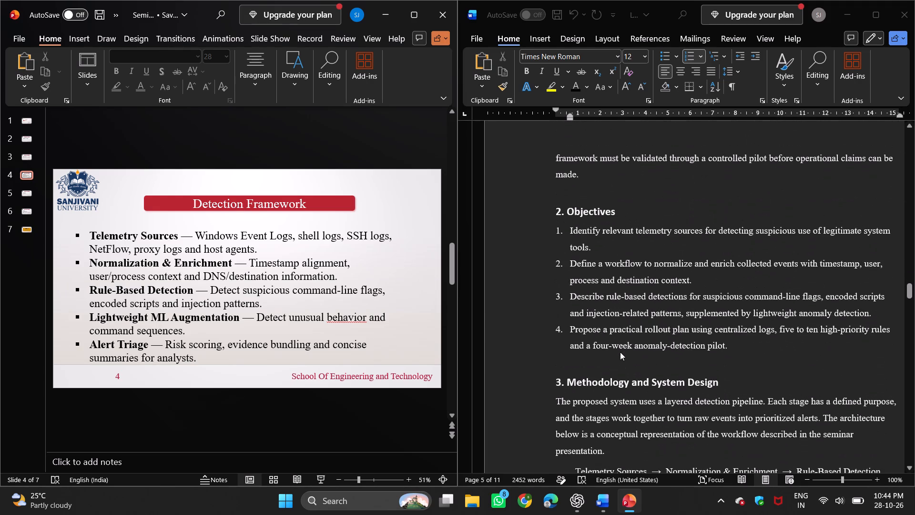
key("Down")
key("Down")
key("Down")
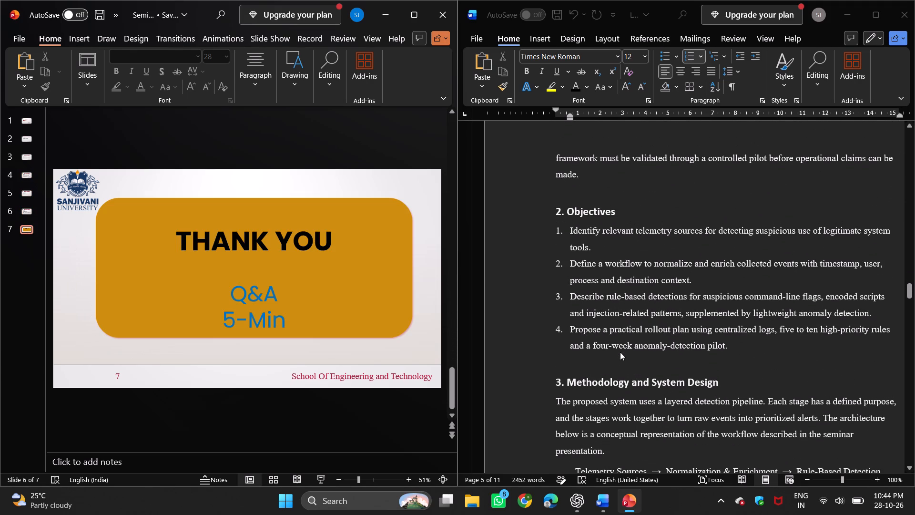
key("Down")
Close the seminar presentation and enlarge the LOTL report window to fill the screen.
left_click(433, 18)
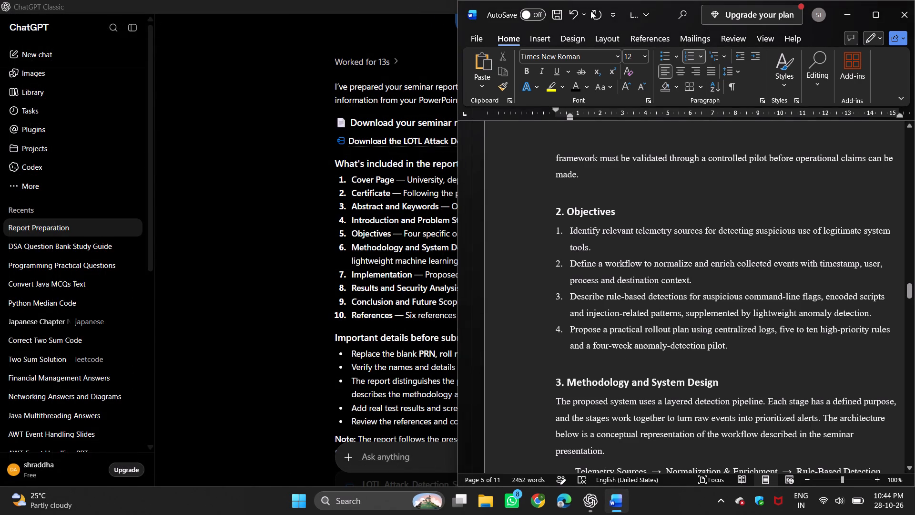
left_click(879, 14)
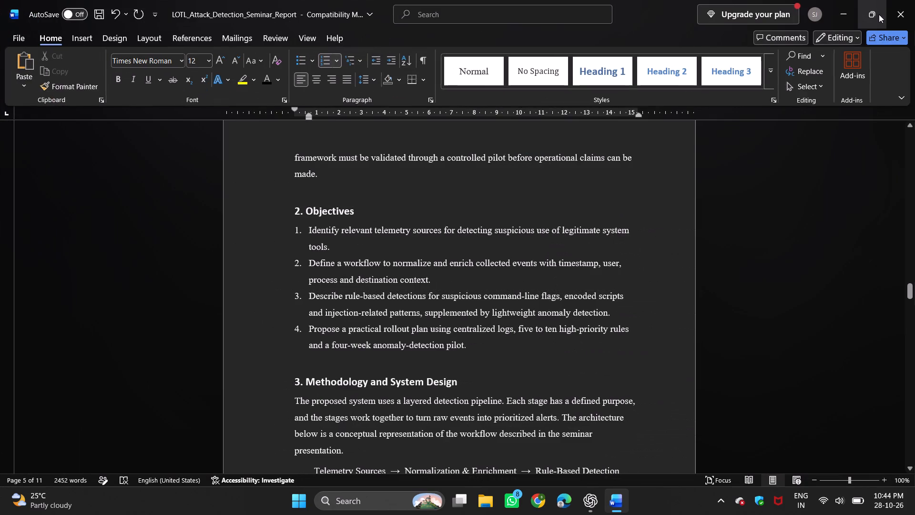
Save the LOTL attack detection seminar report.
left_click(481, 280)
scroll(481, 280, "down", 8)
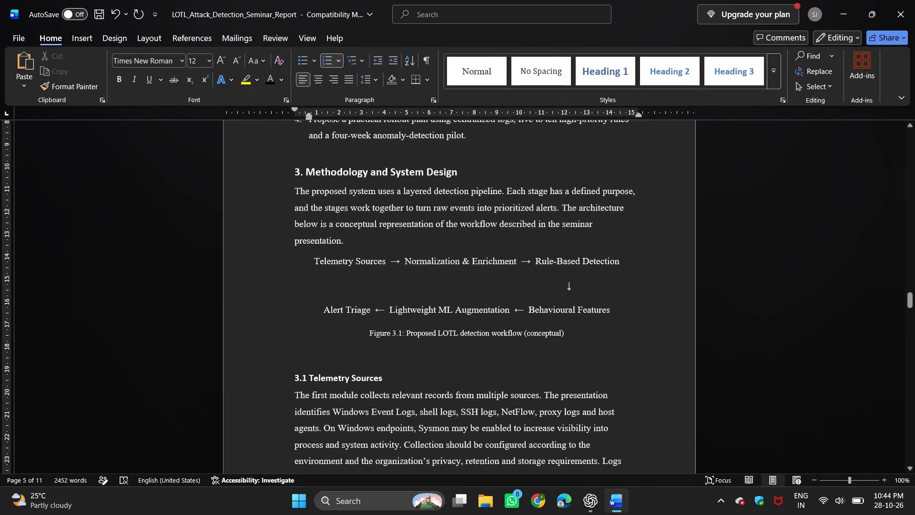
key("ctrl+s")
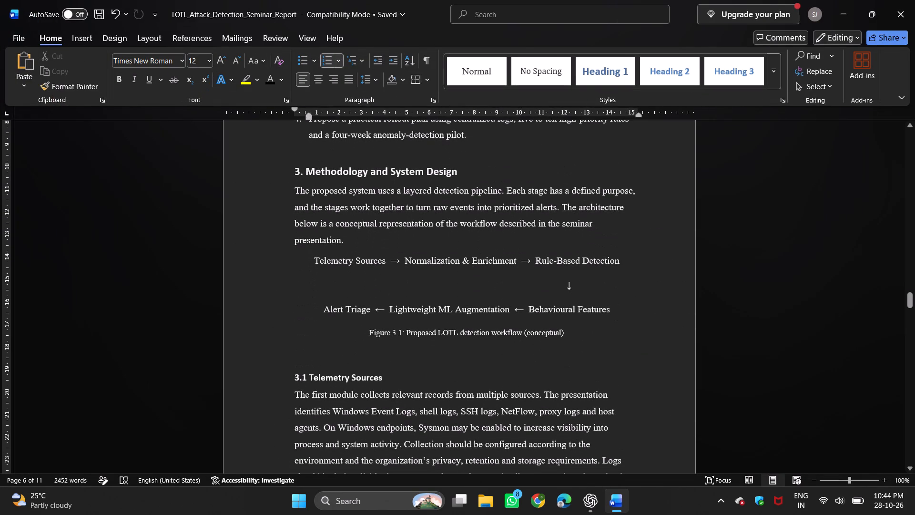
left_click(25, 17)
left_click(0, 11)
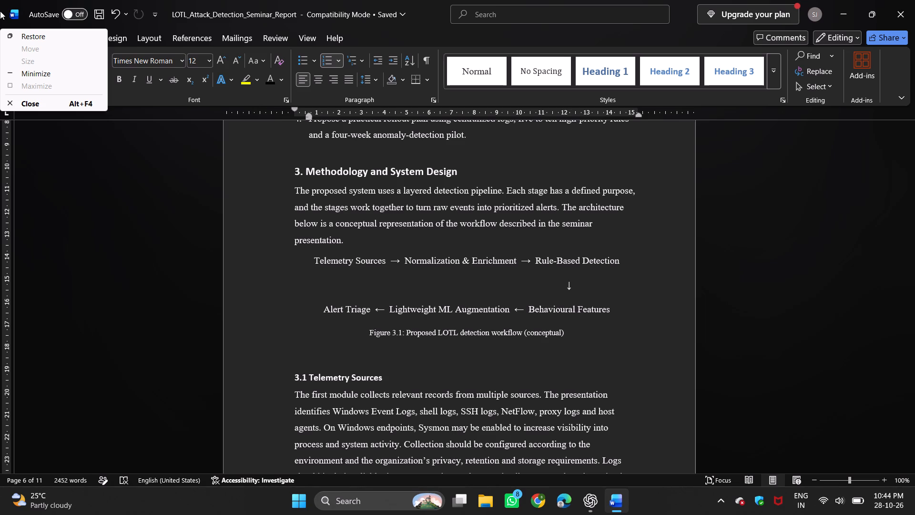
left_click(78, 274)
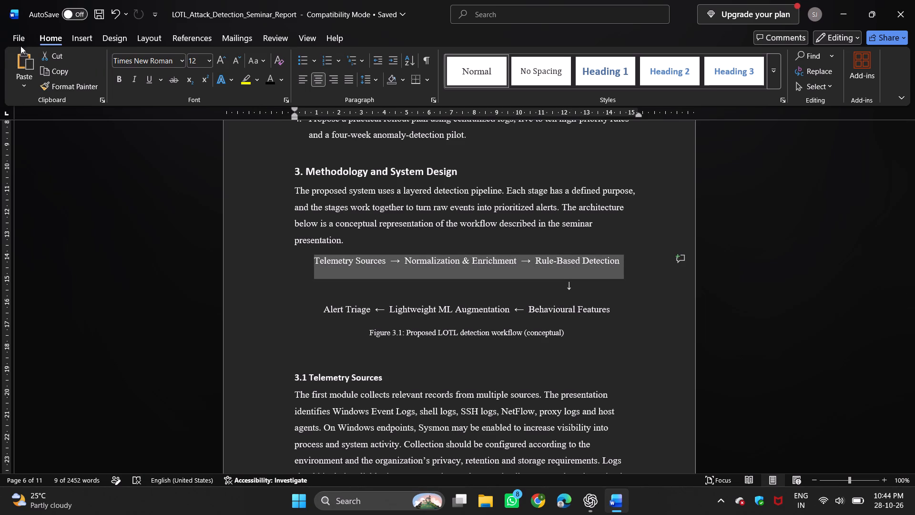
Save the report as a Word Document named LOTL_Attack_Detection_Seminar_Report in the Documents folder, accepting the upgrade to the newest file format.
left_click(20, 40)
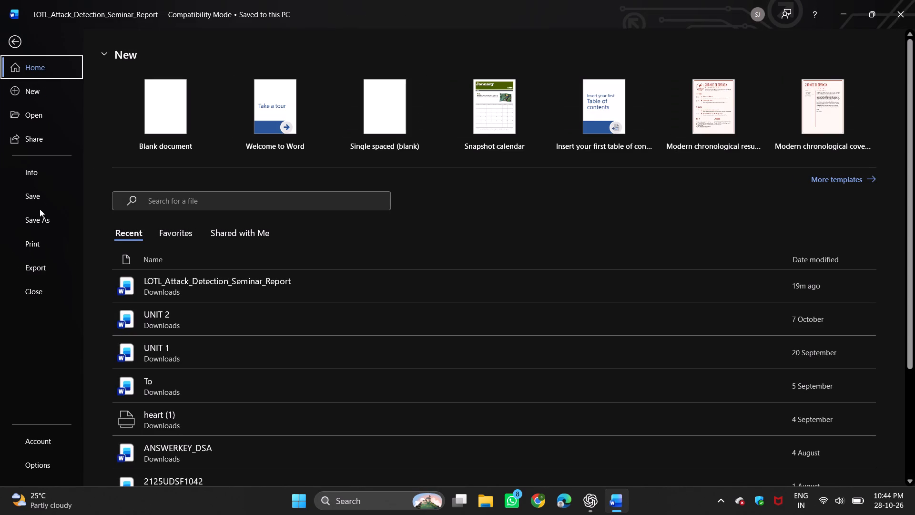
left_click(39, 217)
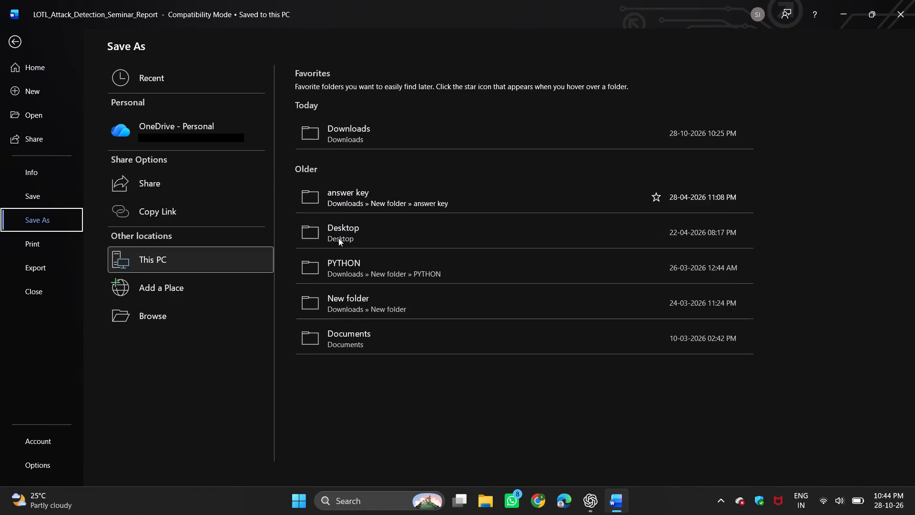
left_click(345, 345)
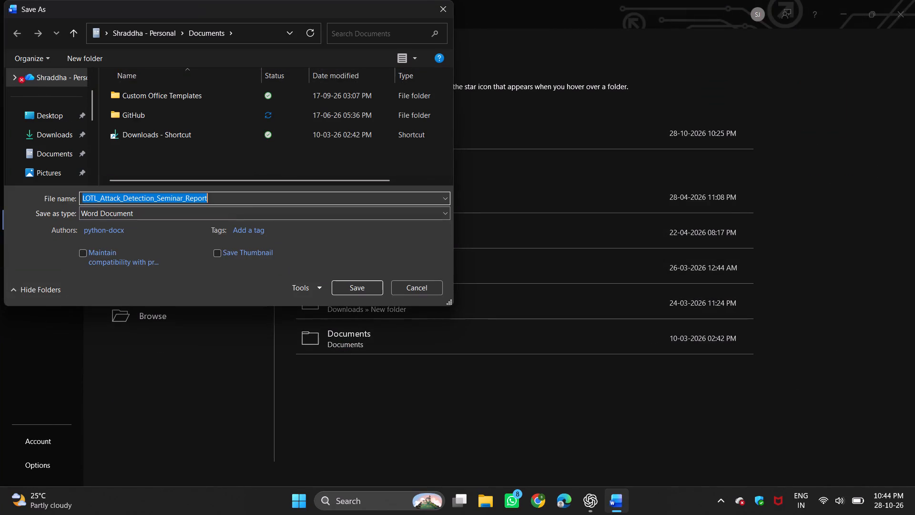
left_click(250, 190)
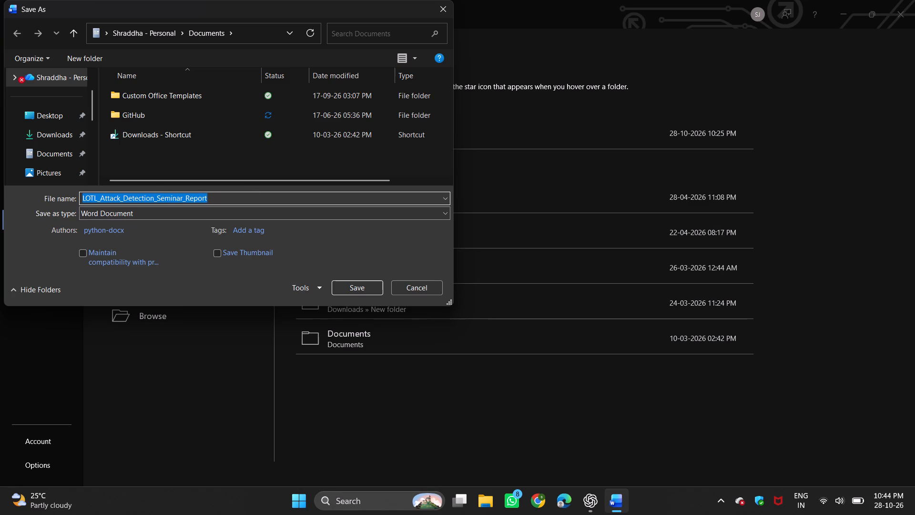
left_click(156, 199)
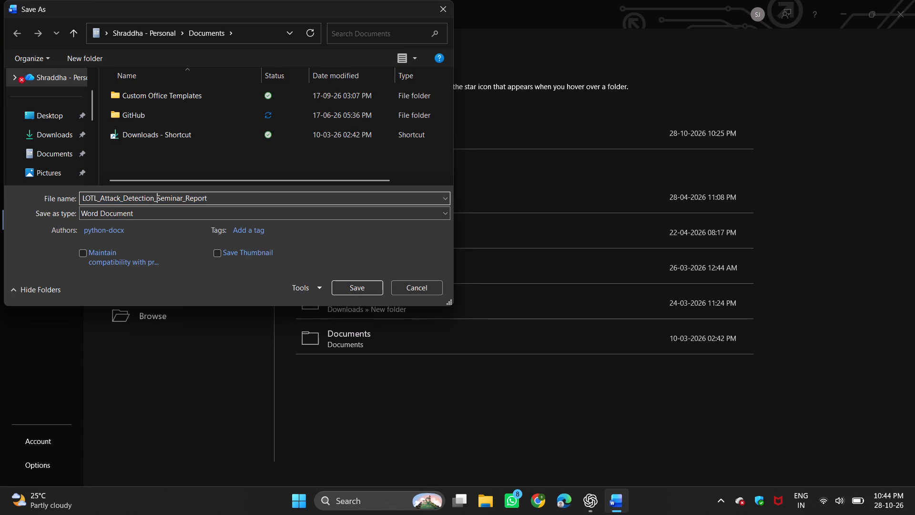
left_click(287, 198)
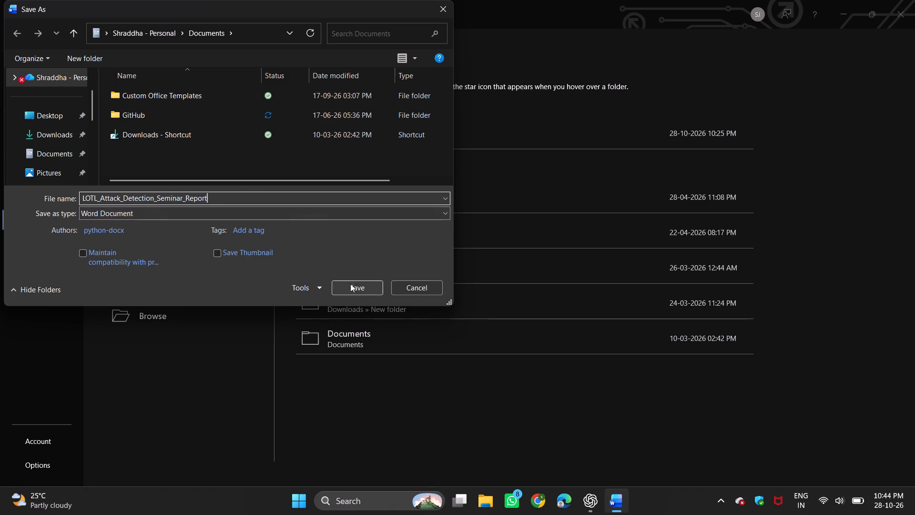
left_click(351, 285)
left_click(351, 285)
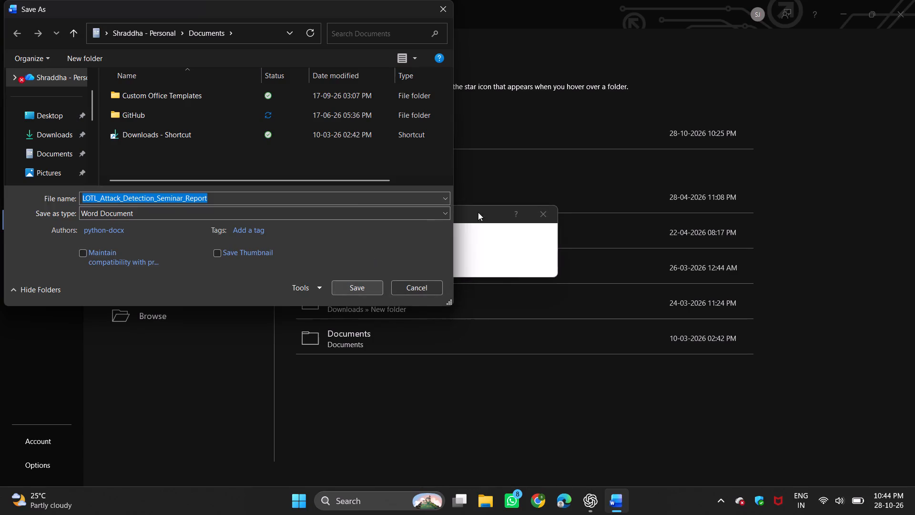
left_click(543, 216)
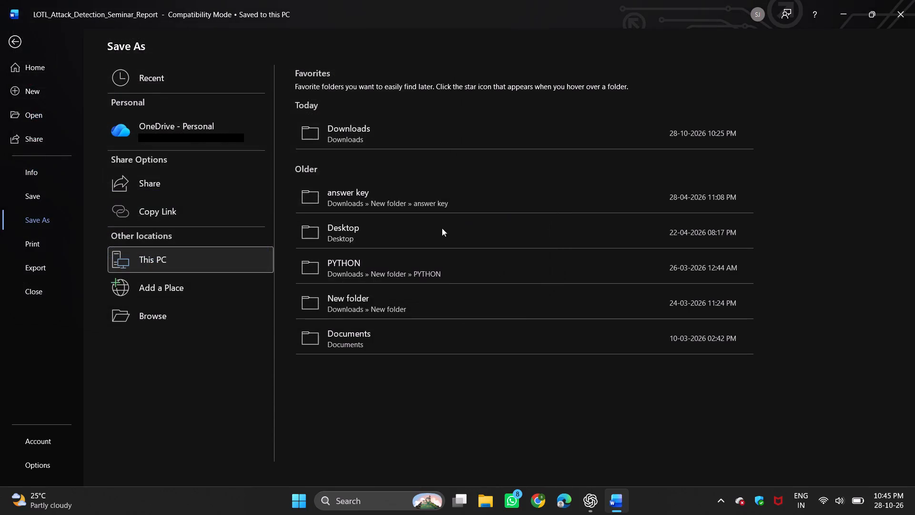
left_click(418, 338)
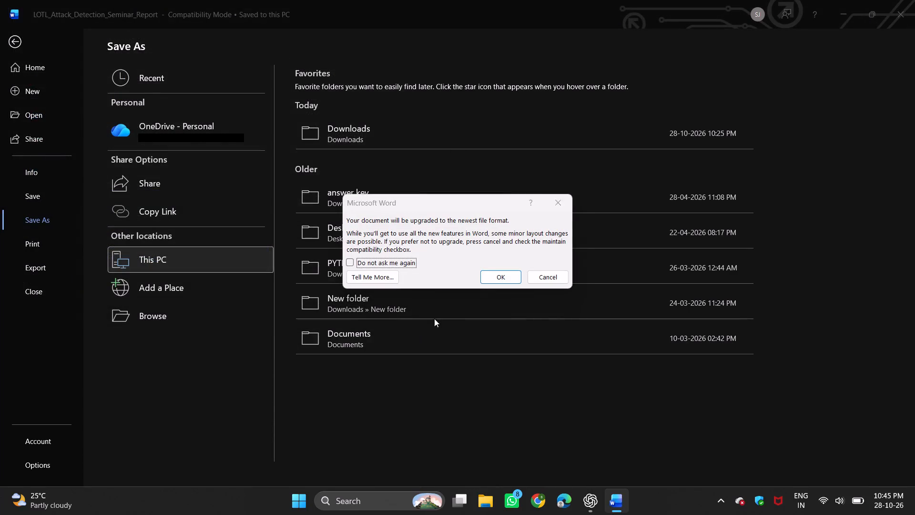
left_click(486, 275)
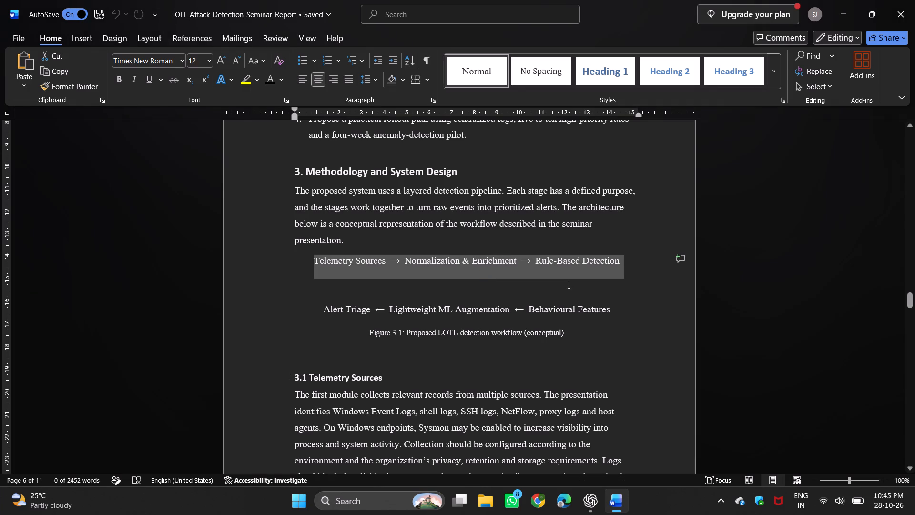
Copy the LOTL_Attack_Detection_Seminar_Report file from the Documents folder in File Explorer to the clipboard, and switch back to Word.
left_click(483, 499)
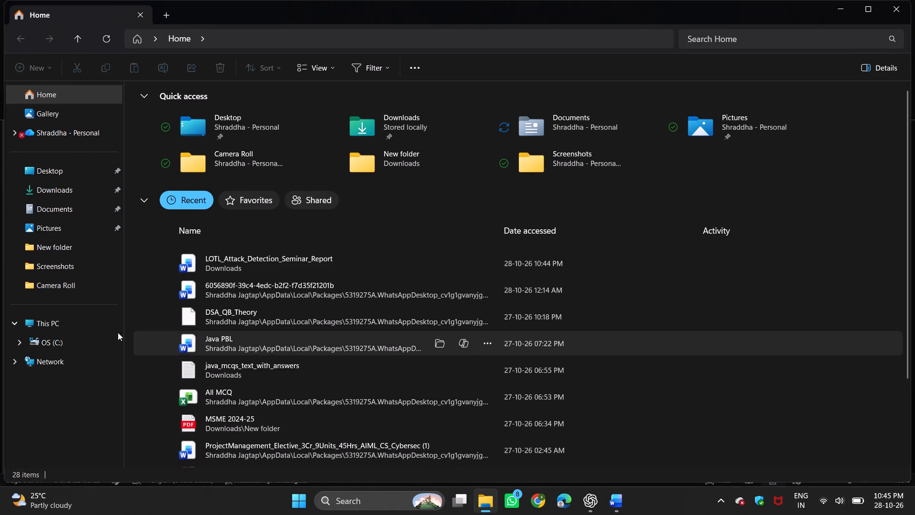
left_click(52, 208)
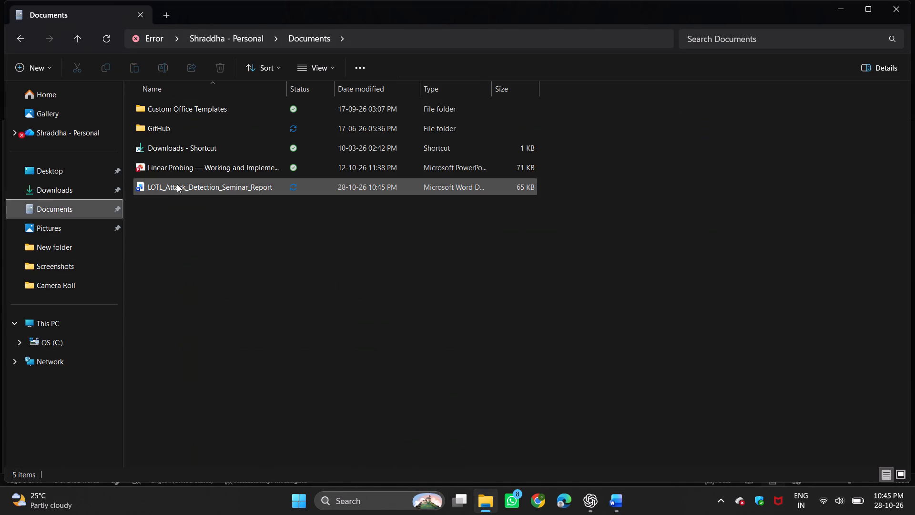
left_click(178, 184)
key("ctrl+c")
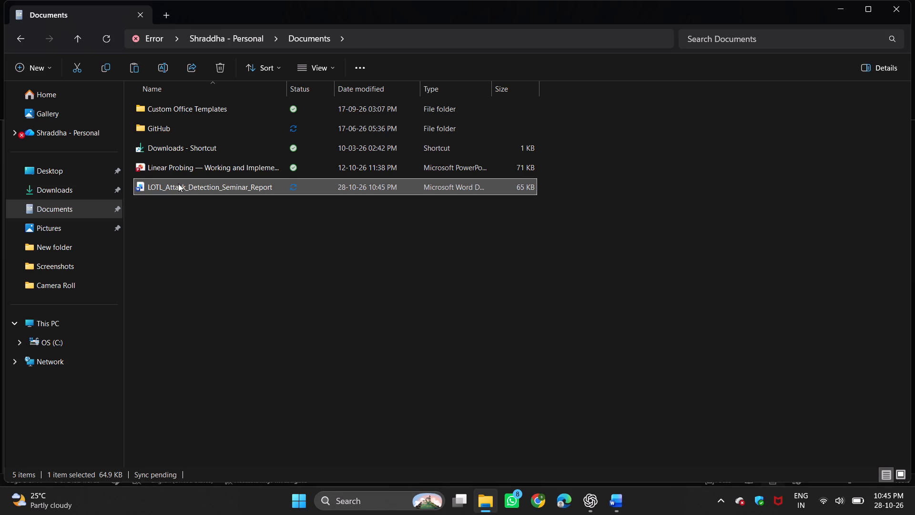
key("alt+Tab")
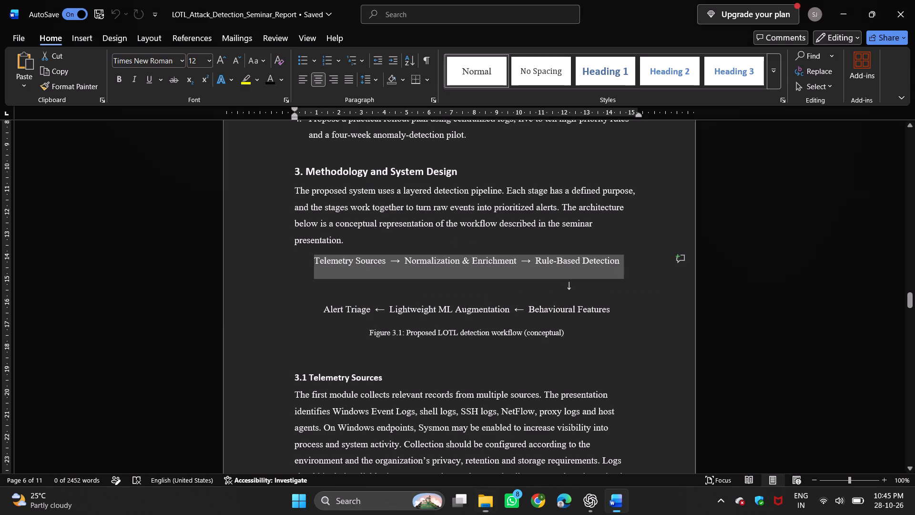
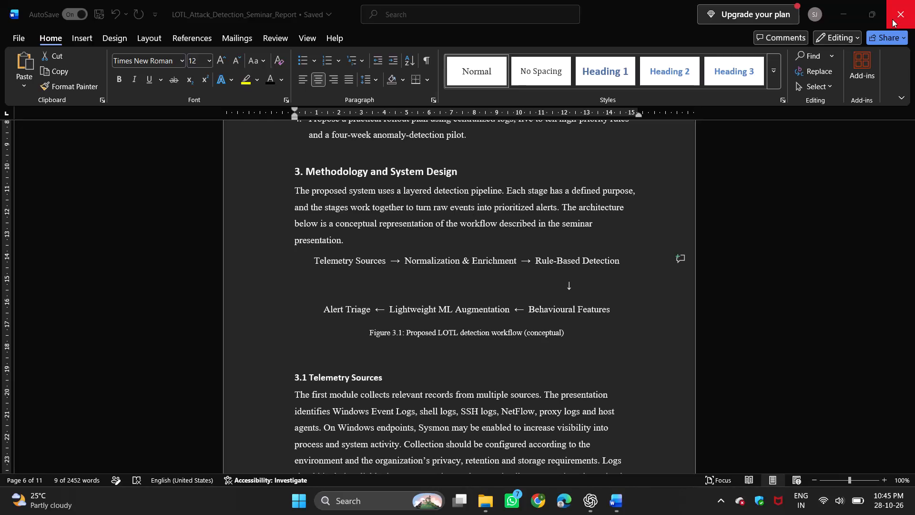
Close the LOTL report in Word and reopen the saved LOTL_Attack_Detection_Seminar_Report file from the Documents folder.
left_click(892, 19)
left_click(892, 19)
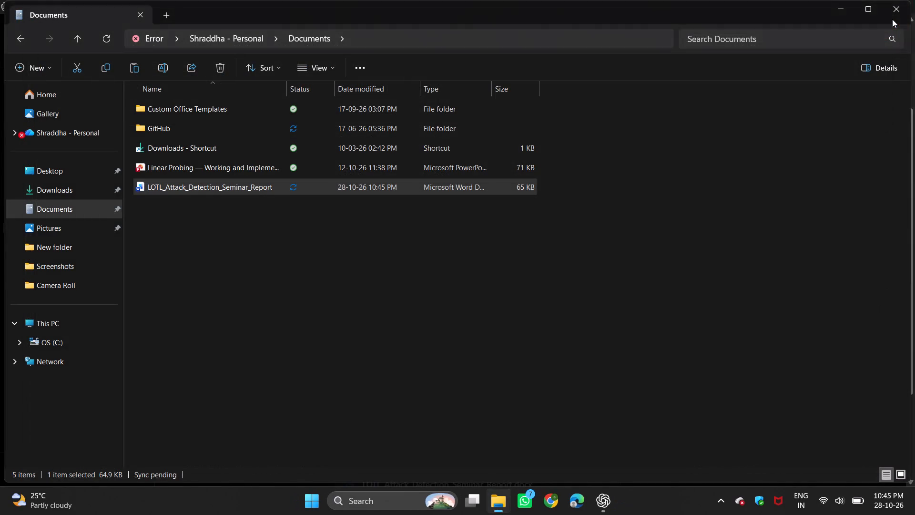
left_click(436, 190)
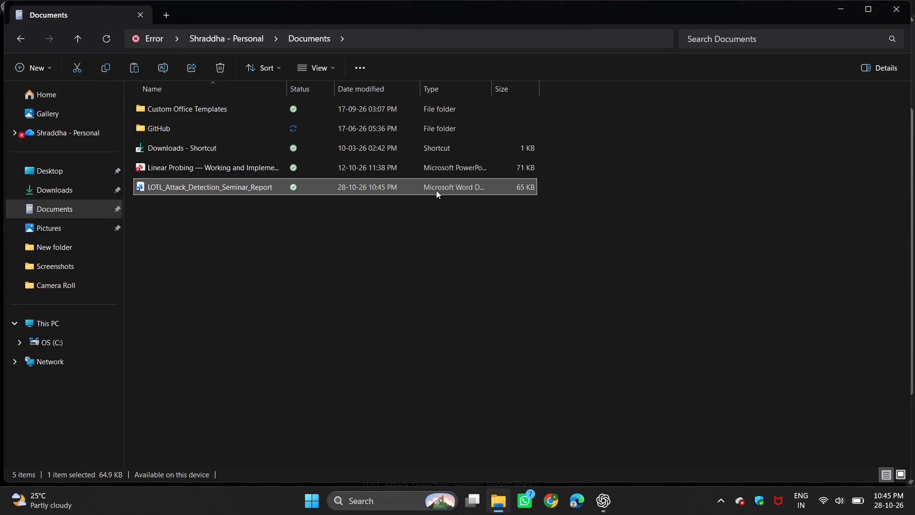
key("Return")
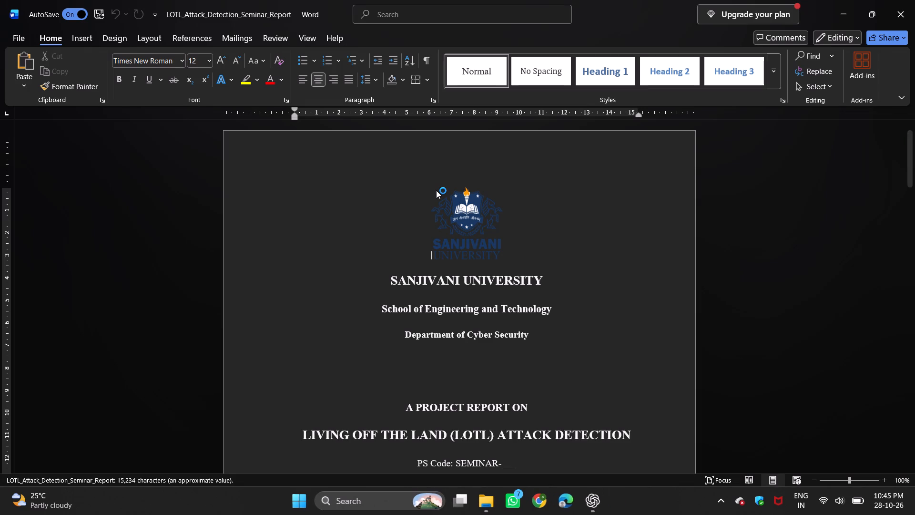
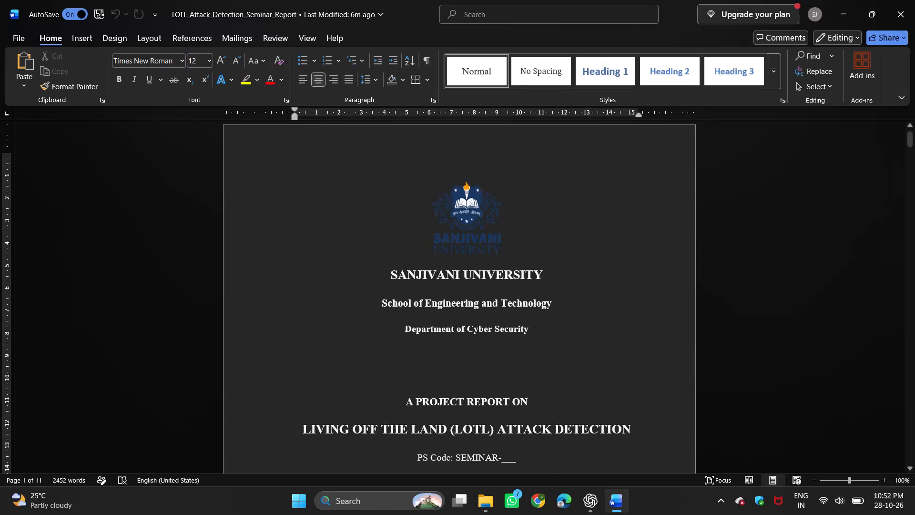
Review the reopened report's cover page and the following page with the submitting students and guide details.
scroll(544, 359, "down", 3)
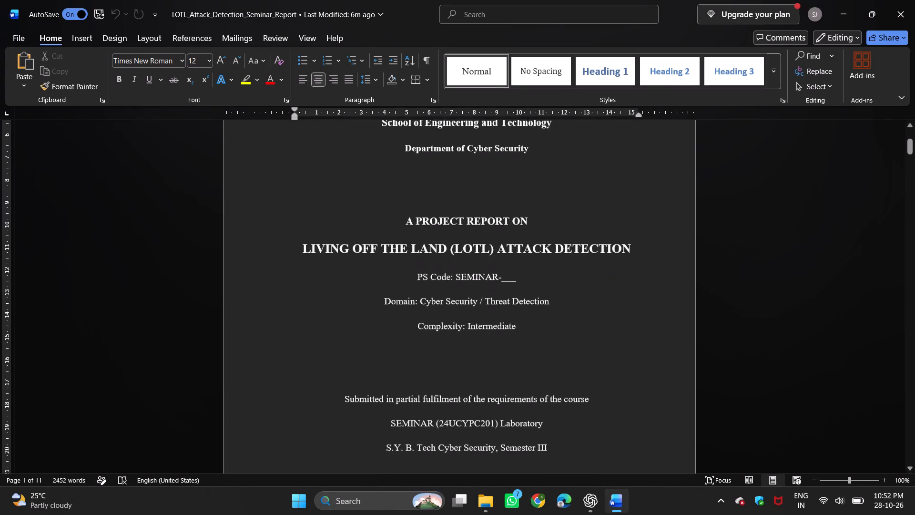
scroll(544, 359, "down", 4)
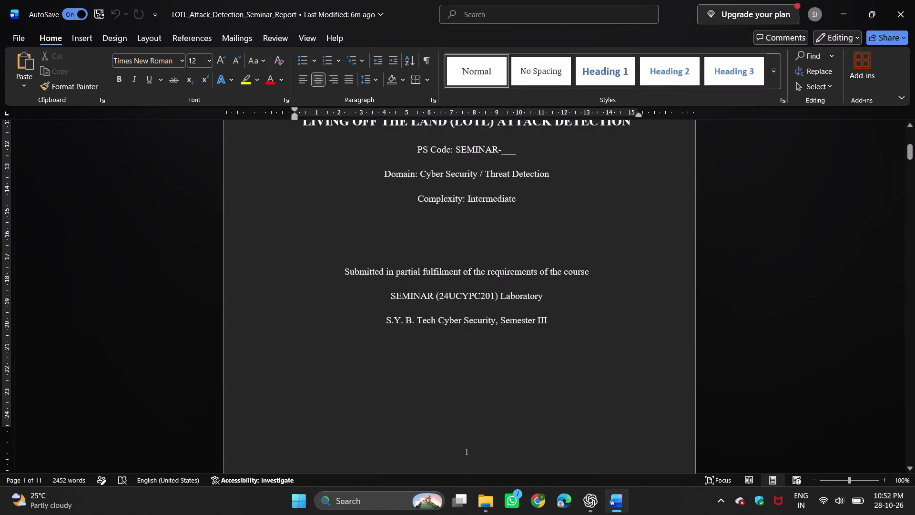
scroll(544, 359, "down", 6)
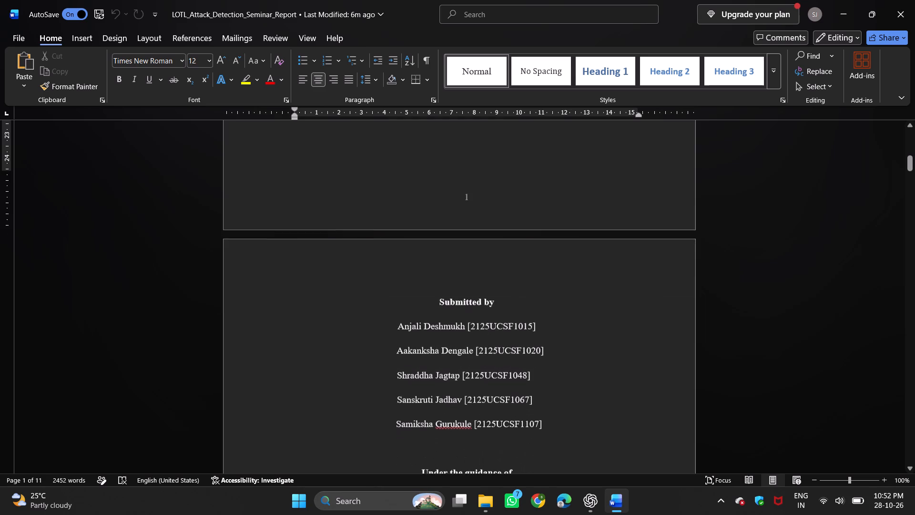
scroll(542, 352, "down", 4)
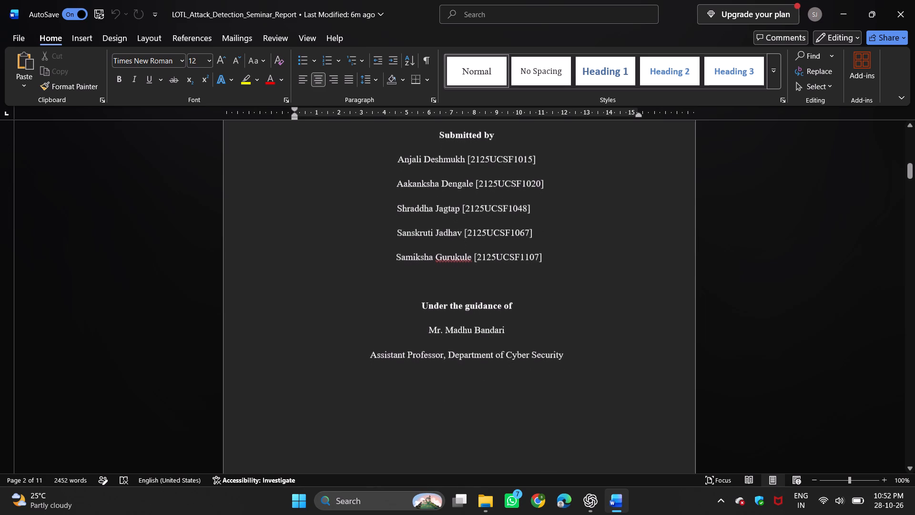
scroll(542, 352, "down", 1)
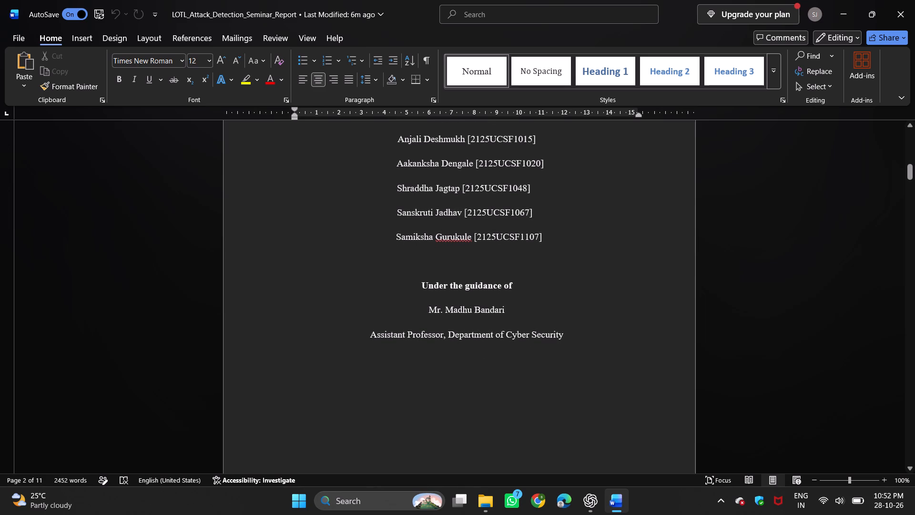
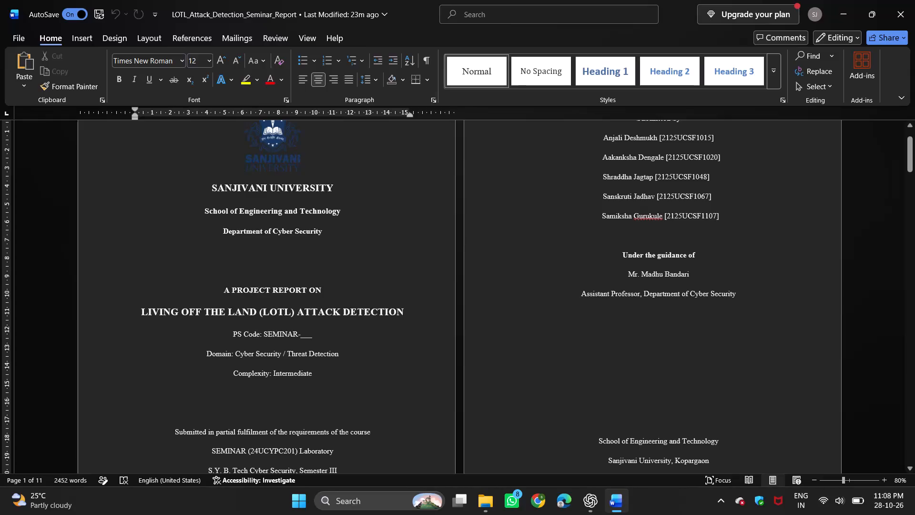
Skim the rest of the report through the references, and close the report, the Documents folder window and ChatGPT.
scroll(502, 378, "down", 8)
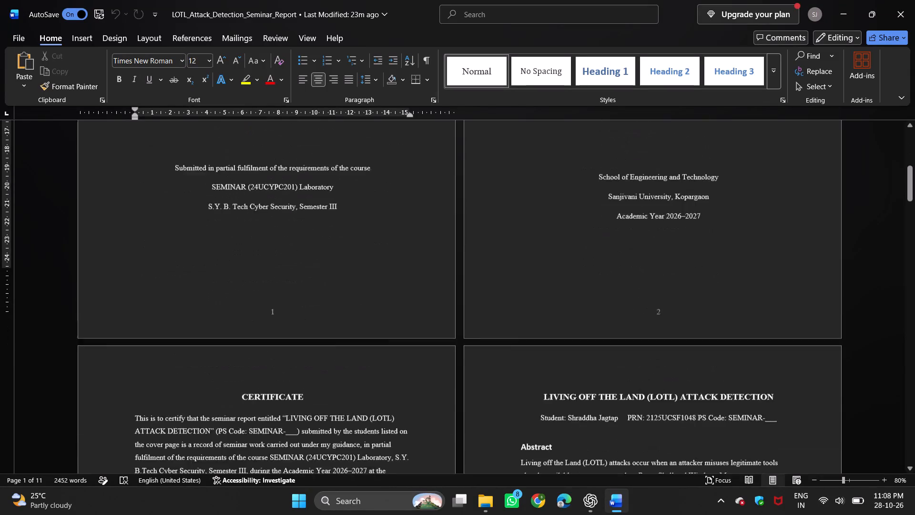
scroll(502, 378, "down", 15)
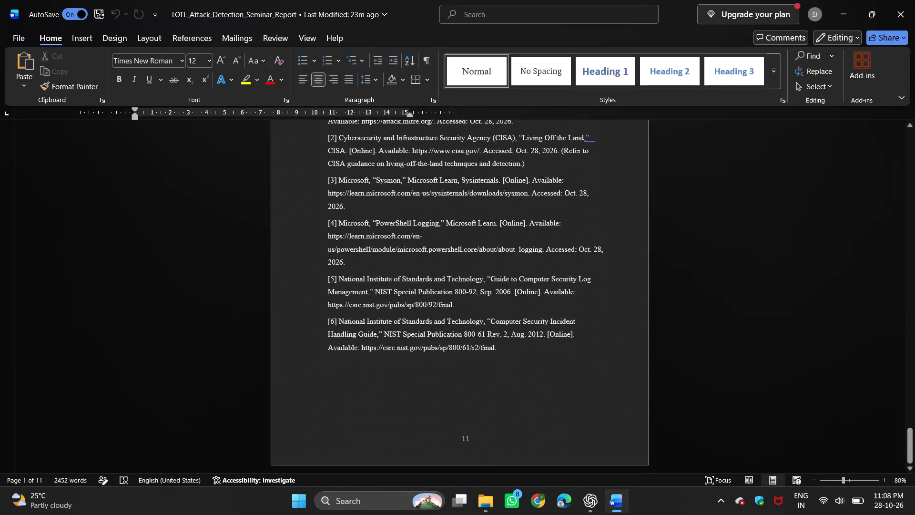
left_click(908, 4)
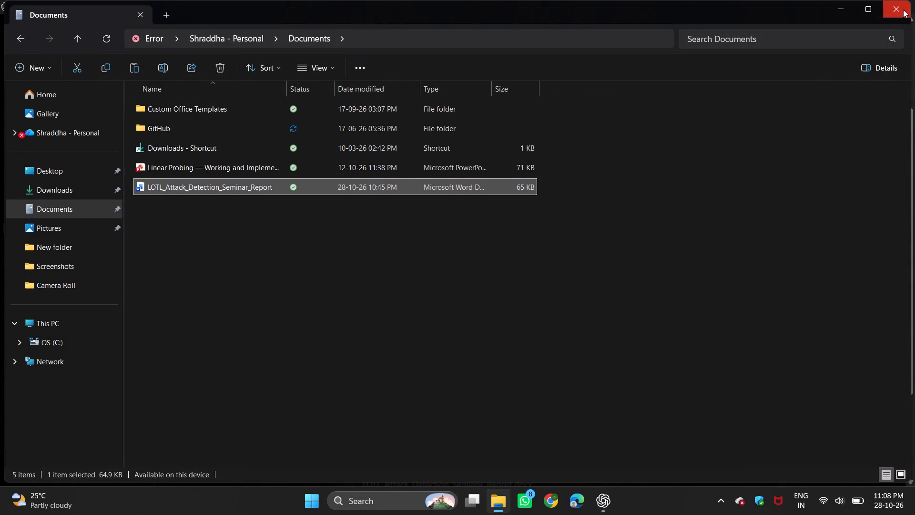
left_click(903, 10)
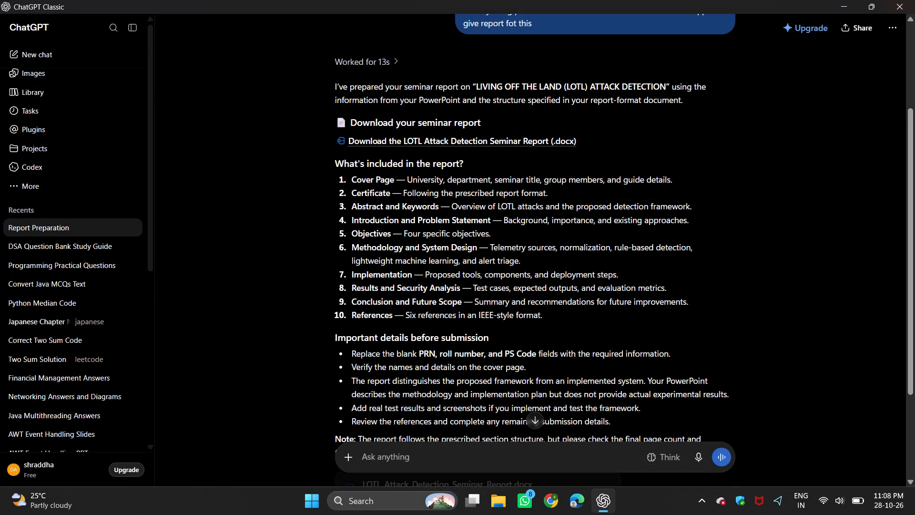
left_click(902, 4)
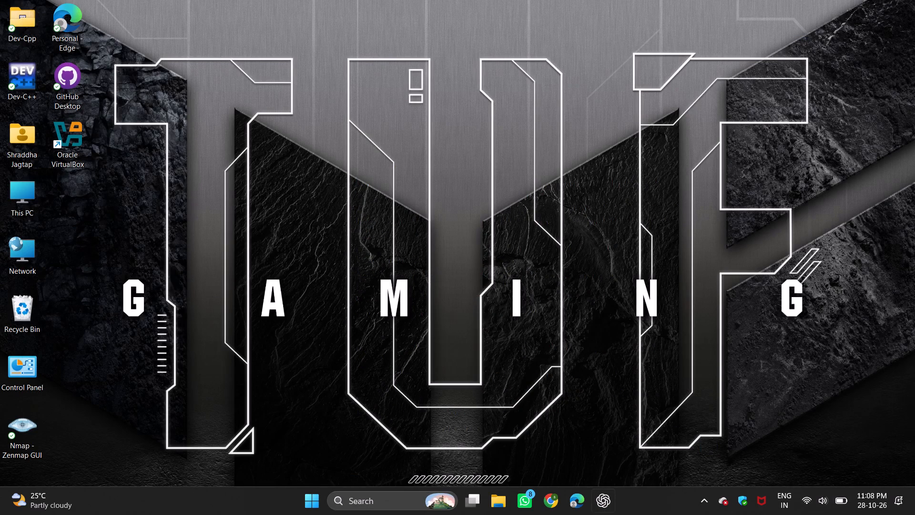
Switch to Microsoft Edge and open the Sanjivani University login page from the new tab page's saved site shortcuts.
left_click(575, 501)
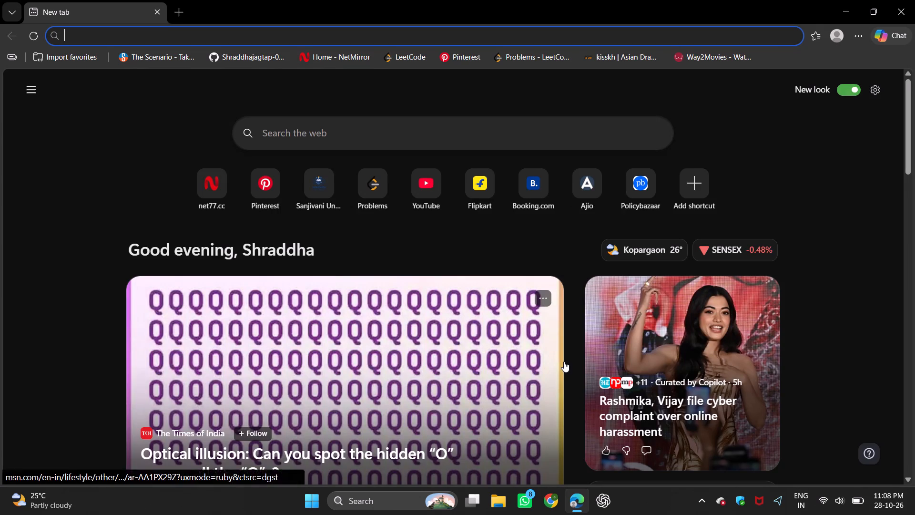
scroll(564, 361, "down", 2)
scroll(564, 361, "up", 1)
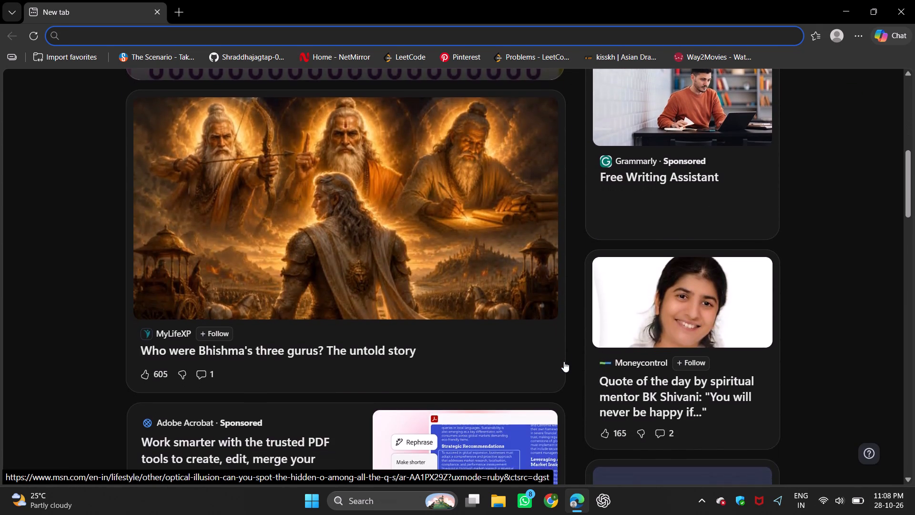
scroll(564, 361, "up", 1)
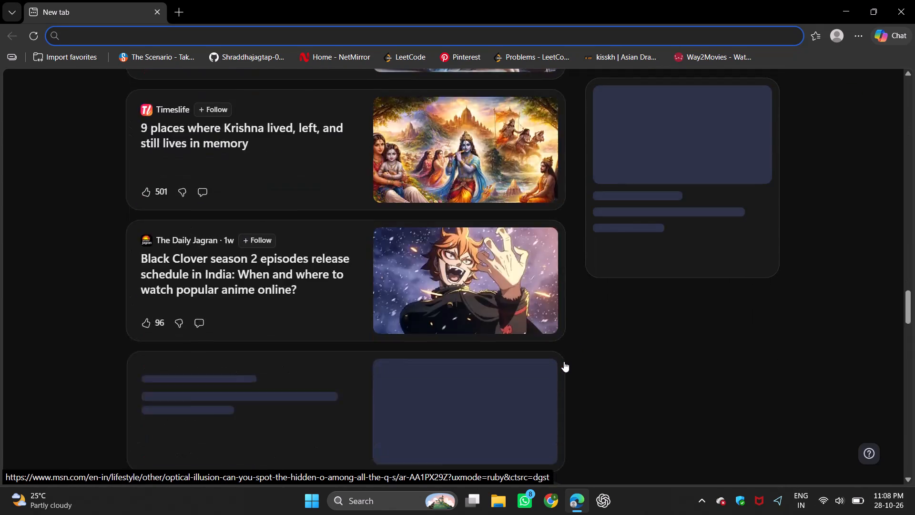
scroll(564, 361, "up", 1)
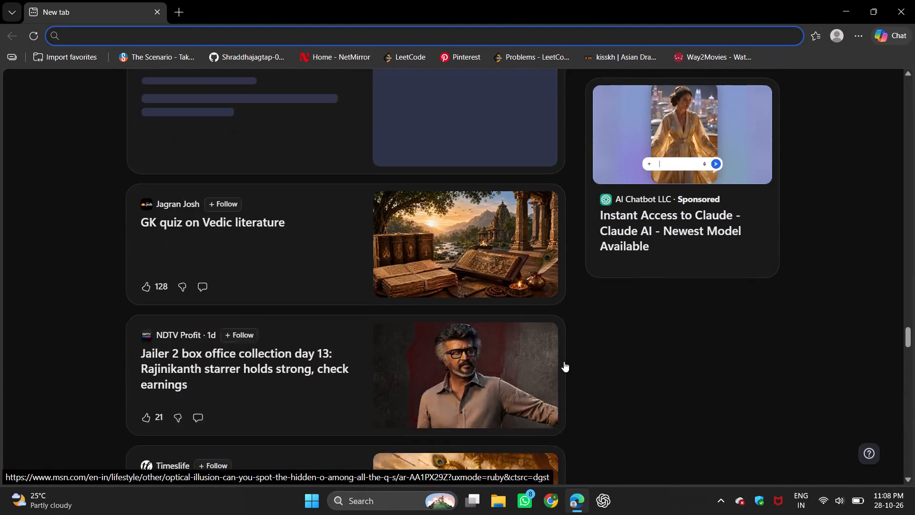
scroll(564, 361, "up", 12)
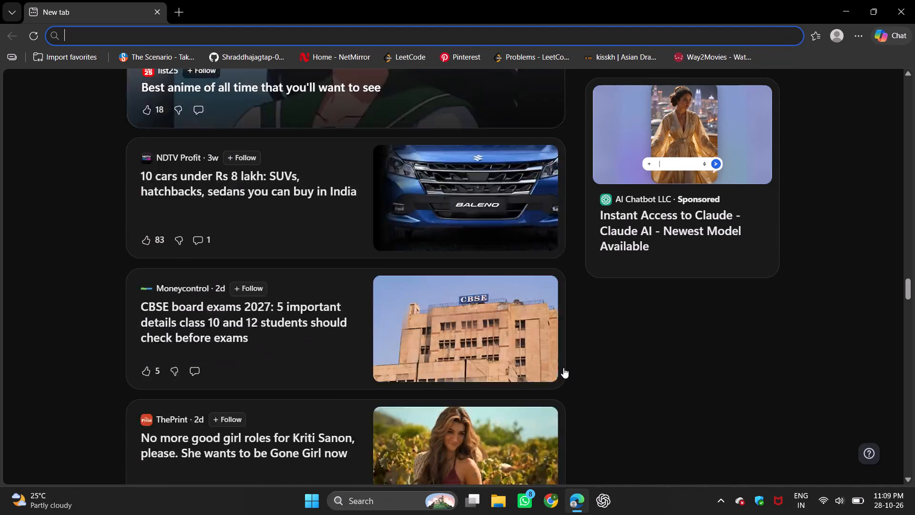
scroll(563, 368, "up", 11)
scroll(563, 368, "up", 10)
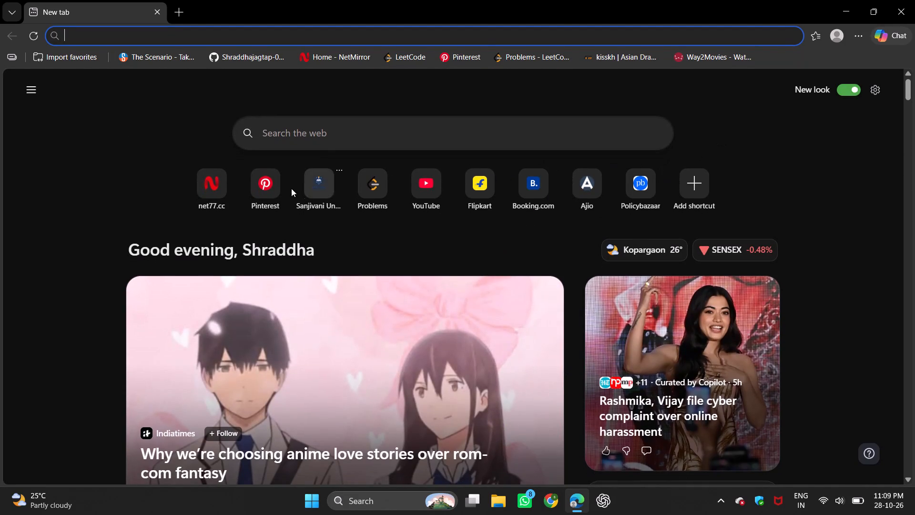
left_click(336, 177)
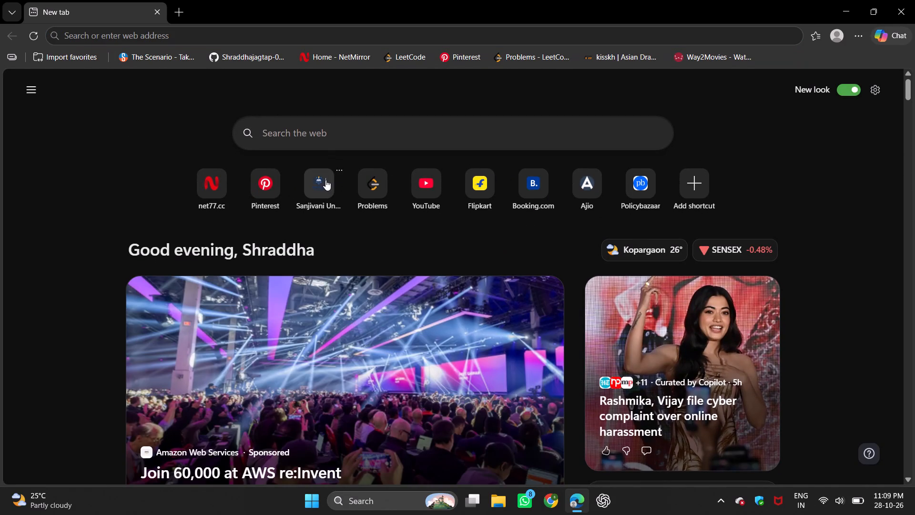
left_click(325, 180)
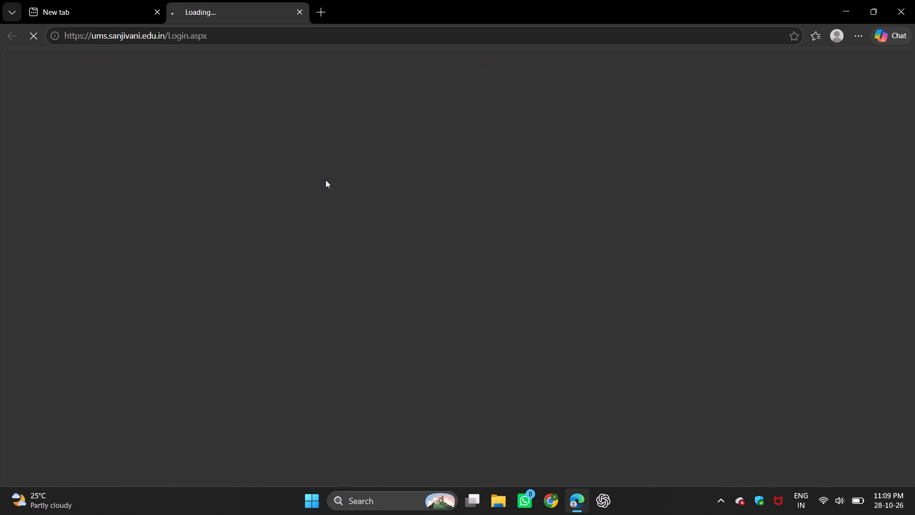